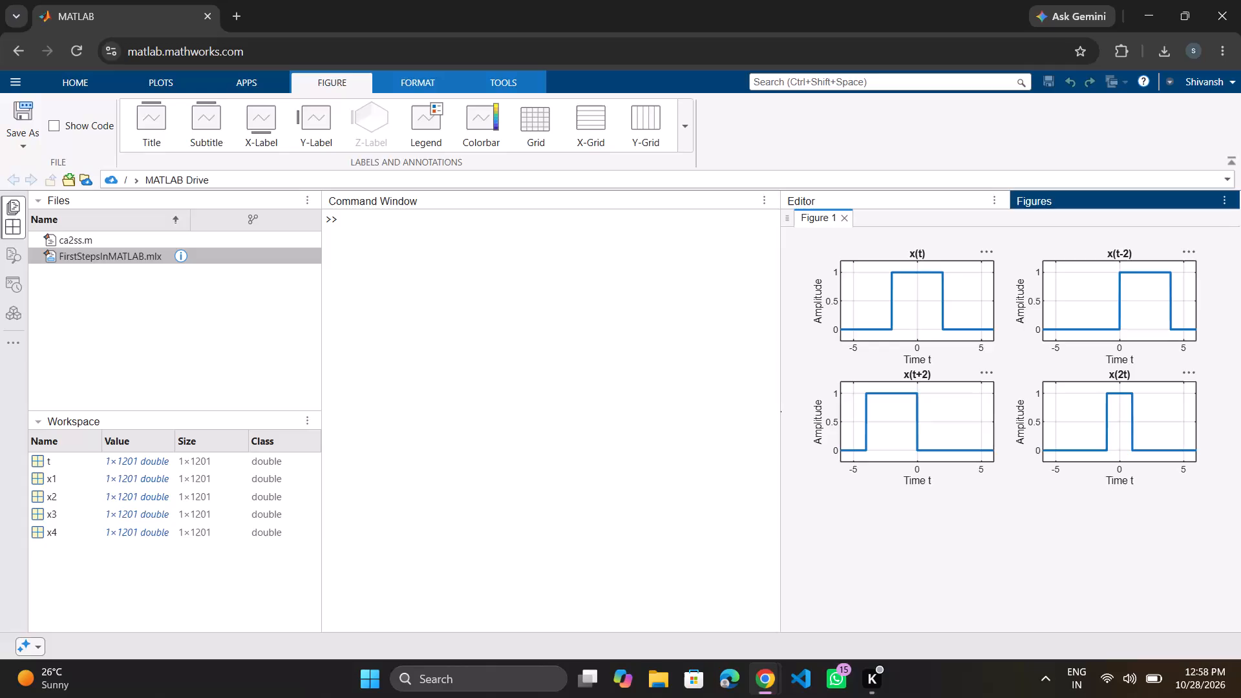
Switch to Microsoft Word and create a blank document.
left_click(242, 13)
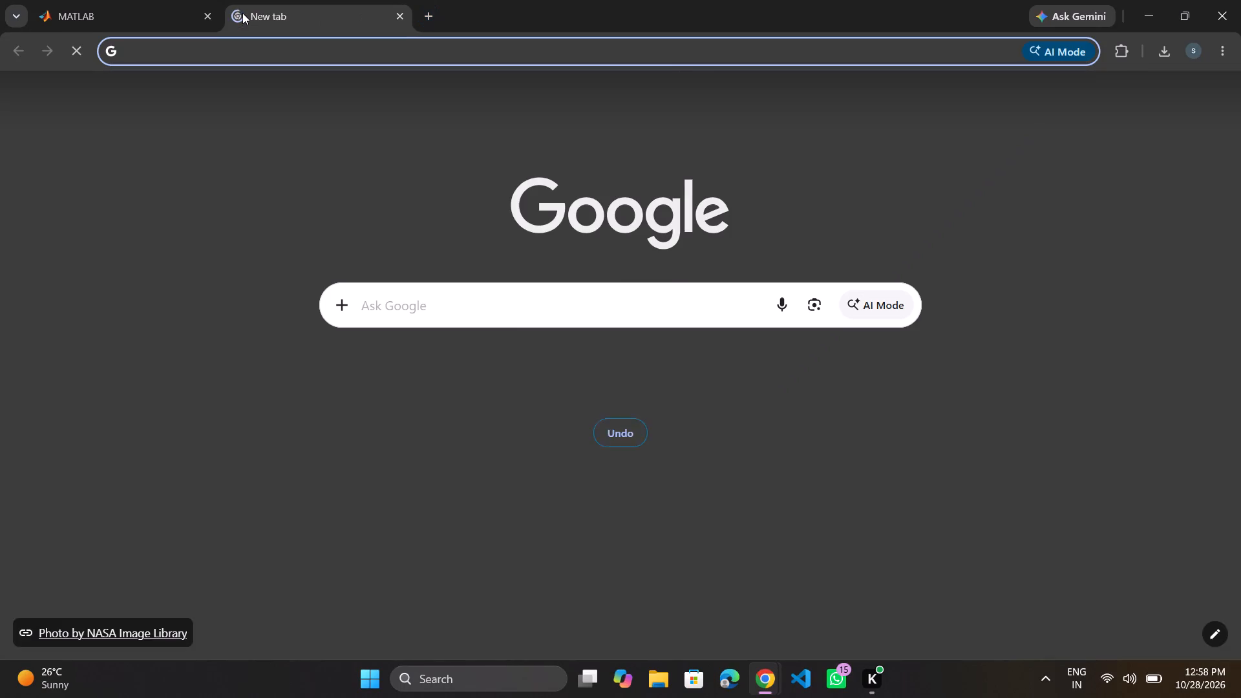
left_click(423, 681)
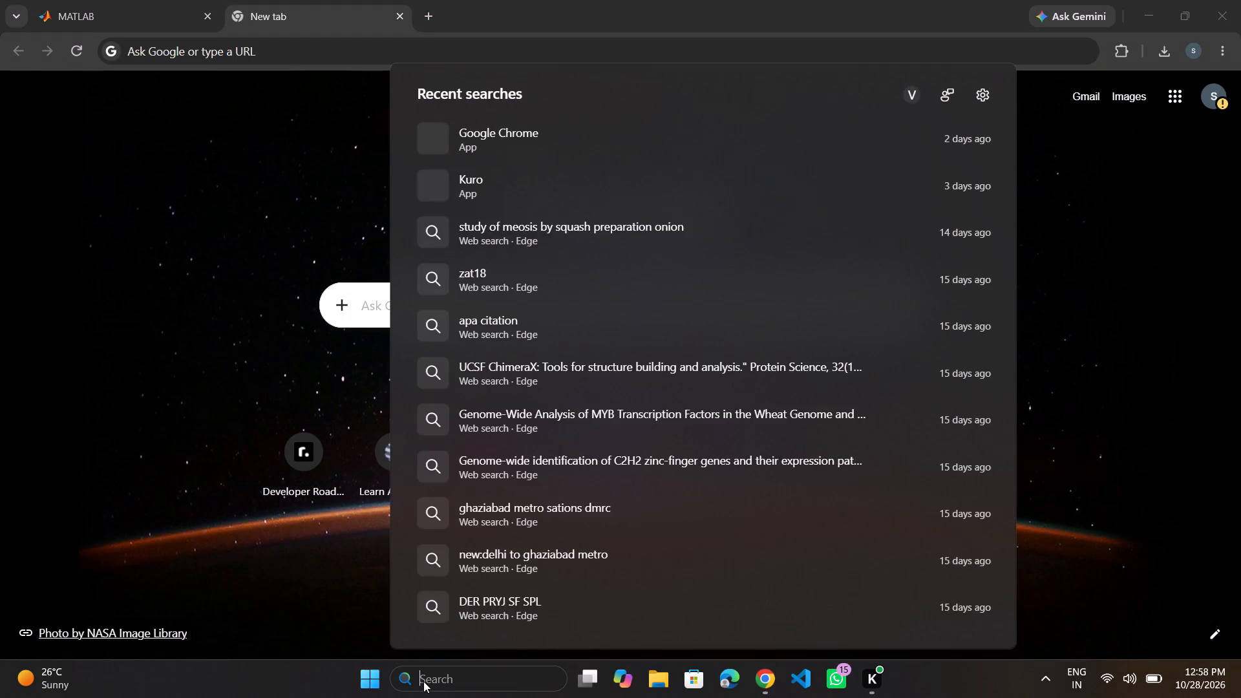
type("word")
key("Return")
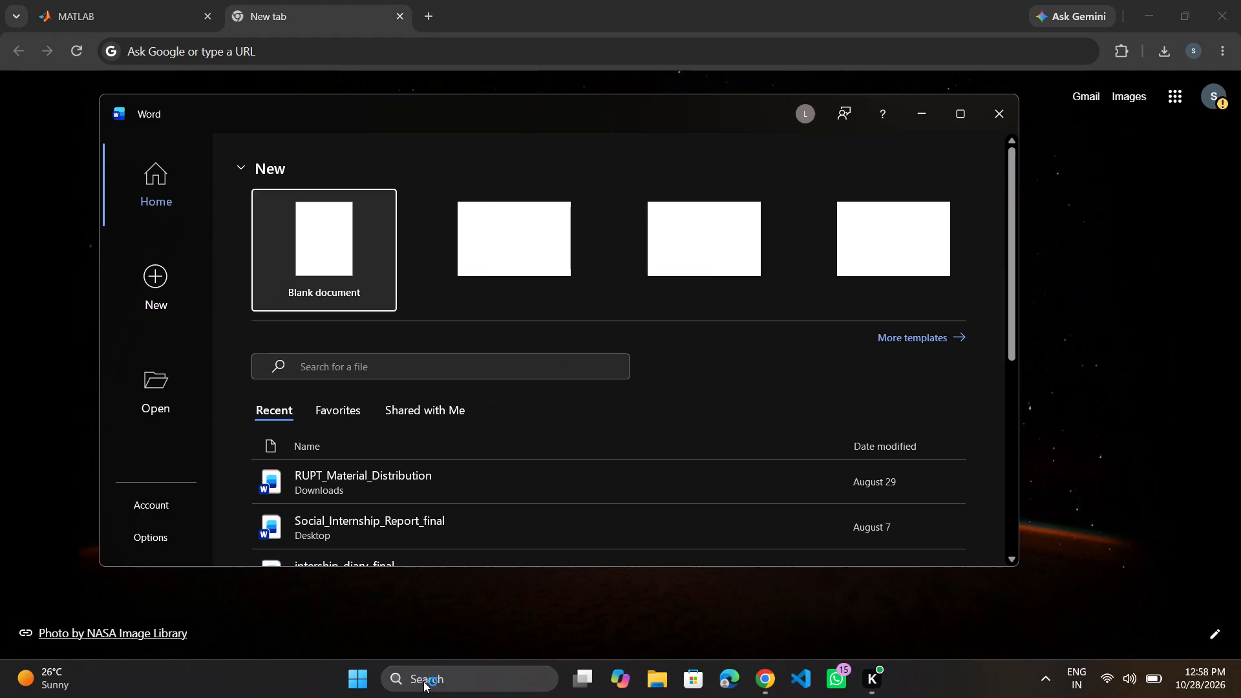
left_click(313, 290)
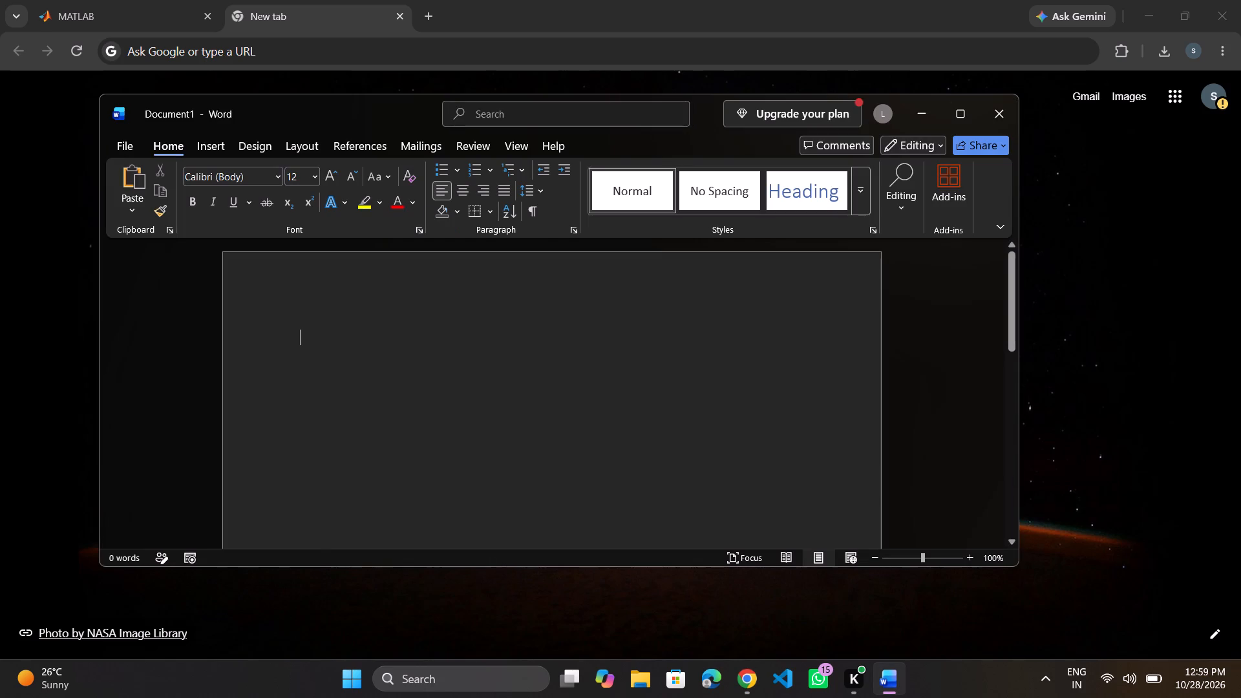
Paste the copied MATLAB signal-plotting code into the blank document and look it over from start to end.
key("ctrl+v")
scroll(418, 340, "up", 2)
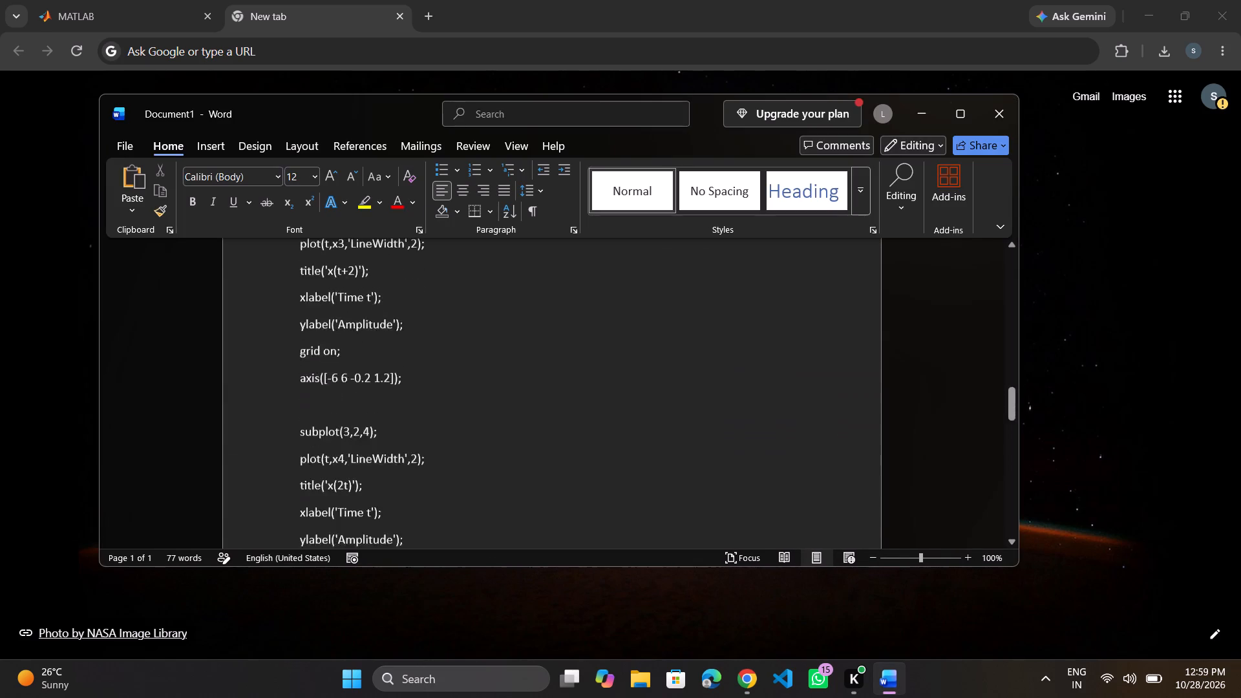
scroll(418, 340, "up", 9)
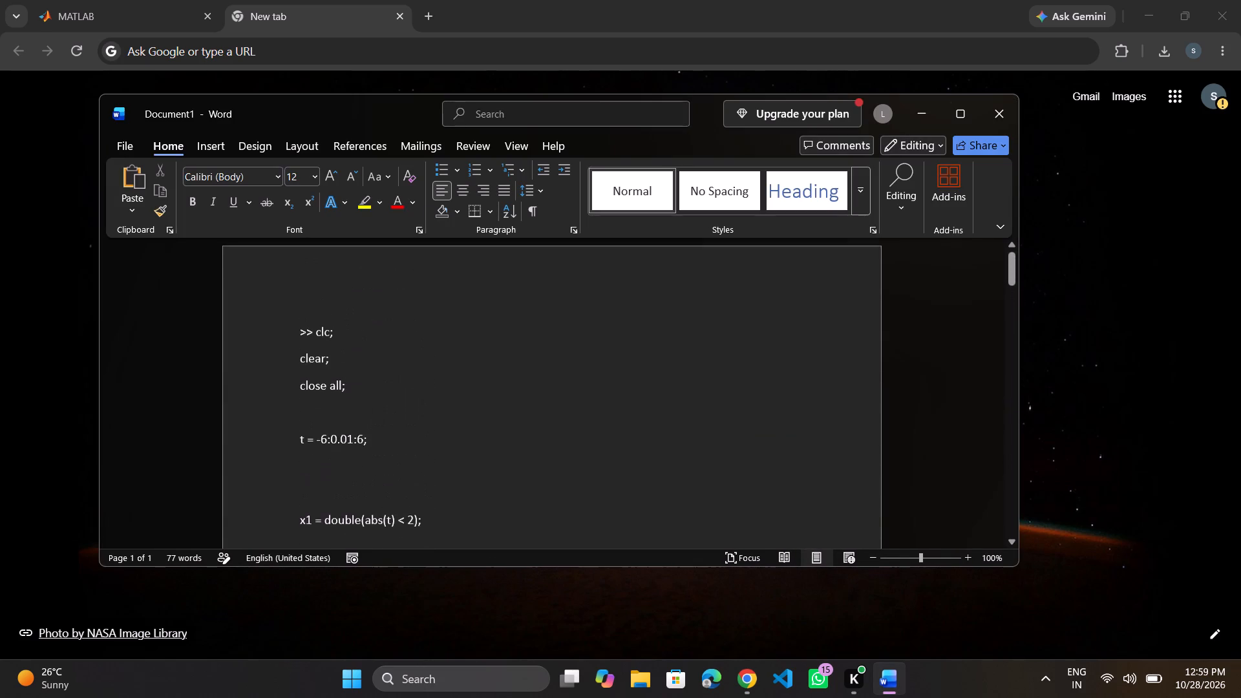
scroll(418, 340, "up", 2)
scroll(418, 340, "down", 10)
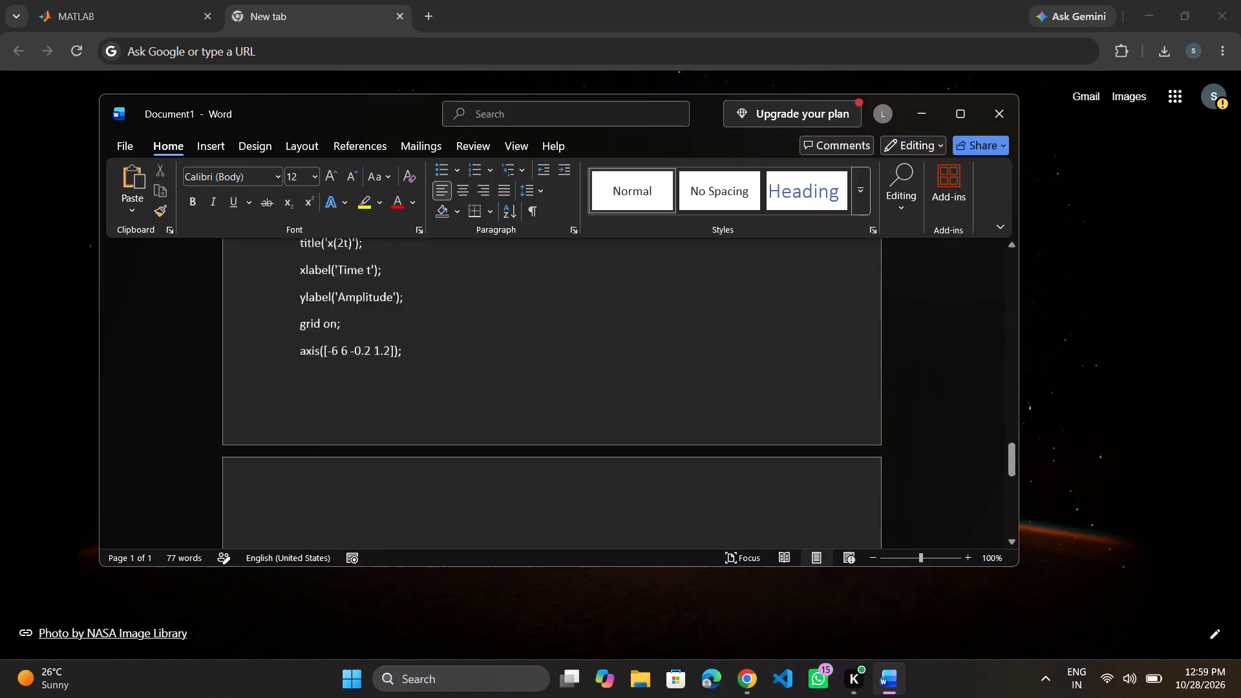
scroll(418, 340, "down", 2)
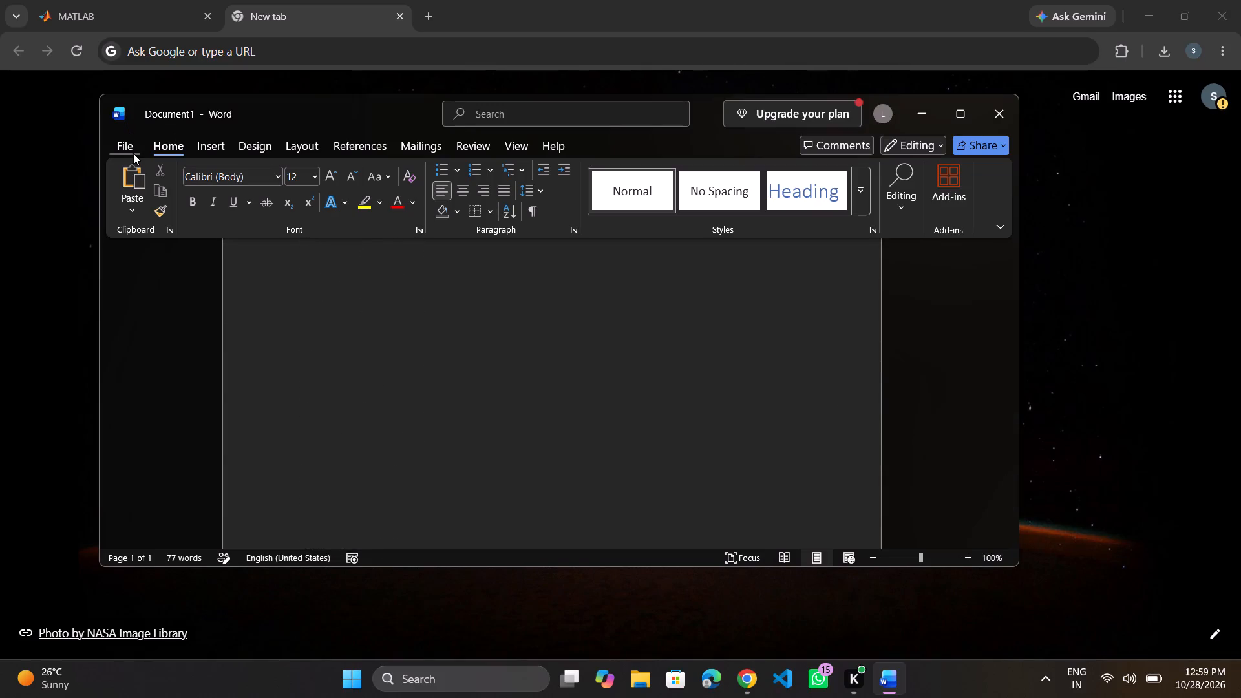
Save the document to the Desktop folder as a PDF named CA2 SS and look through the published file.
left_click(131, 151)
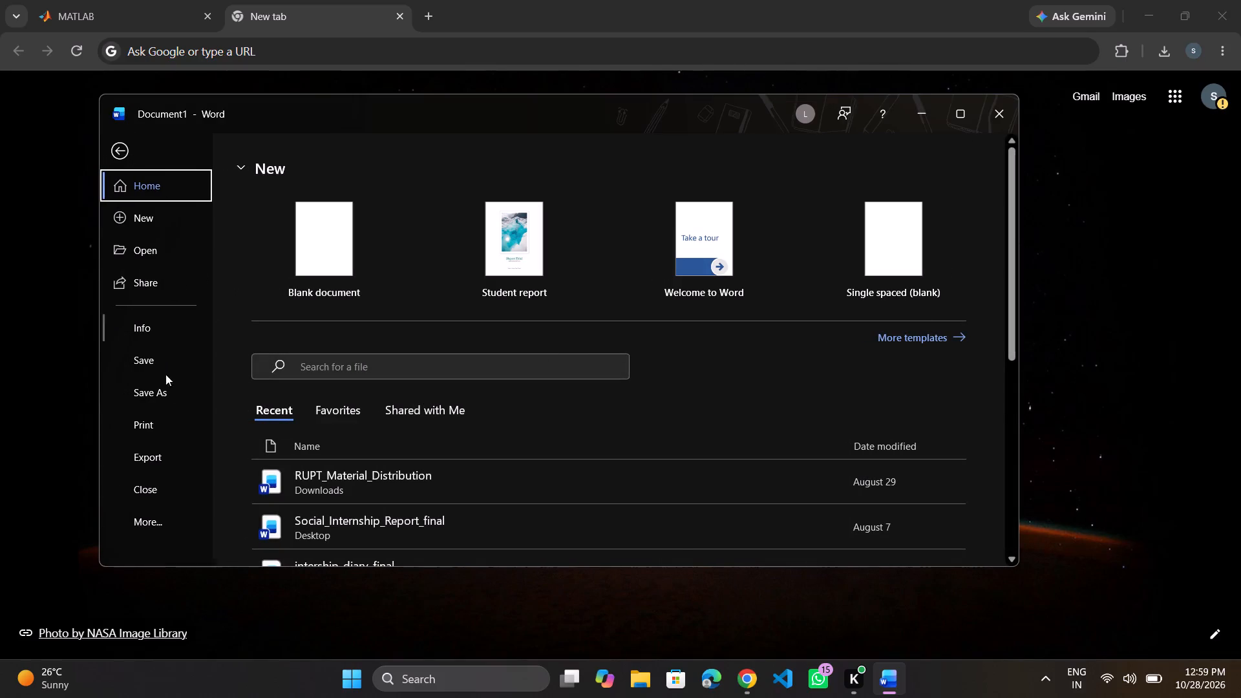
left_click(172, 386)
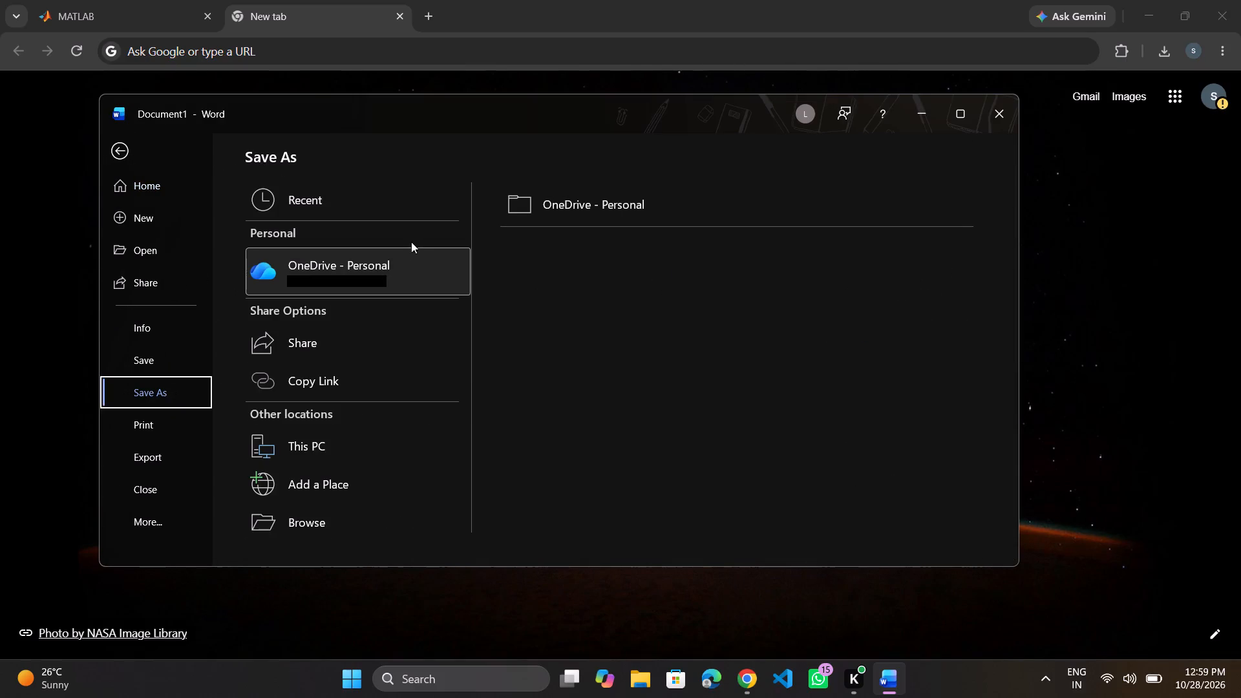
left_click(375, 425)
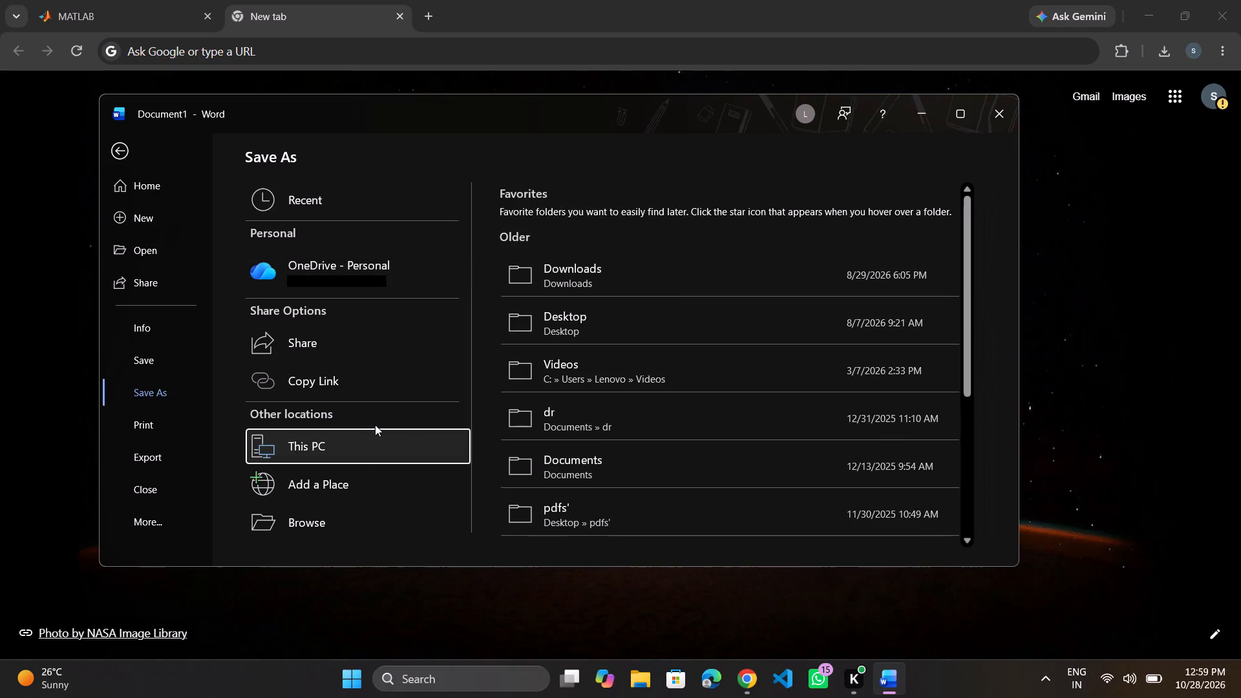
left_click(622, 314)
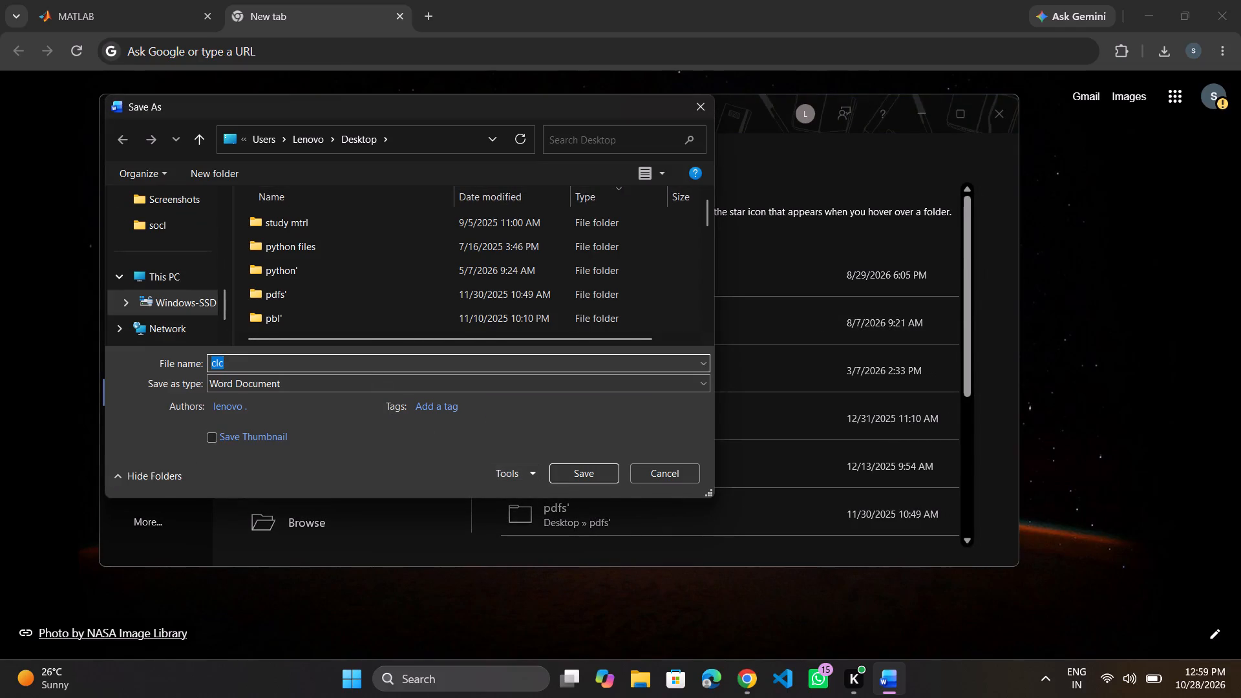
key("BackSpace")
type("CA")
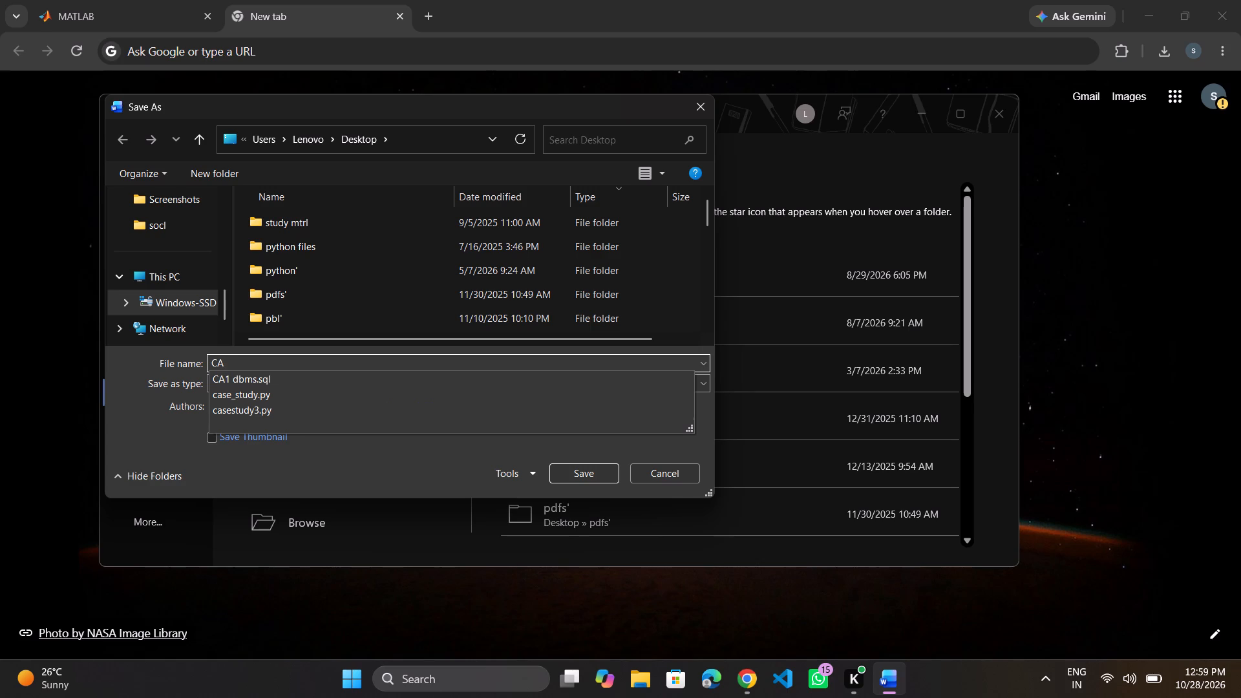
type("@")
key("space")
key("BackSpace")
key("BackSpace")
type("2")
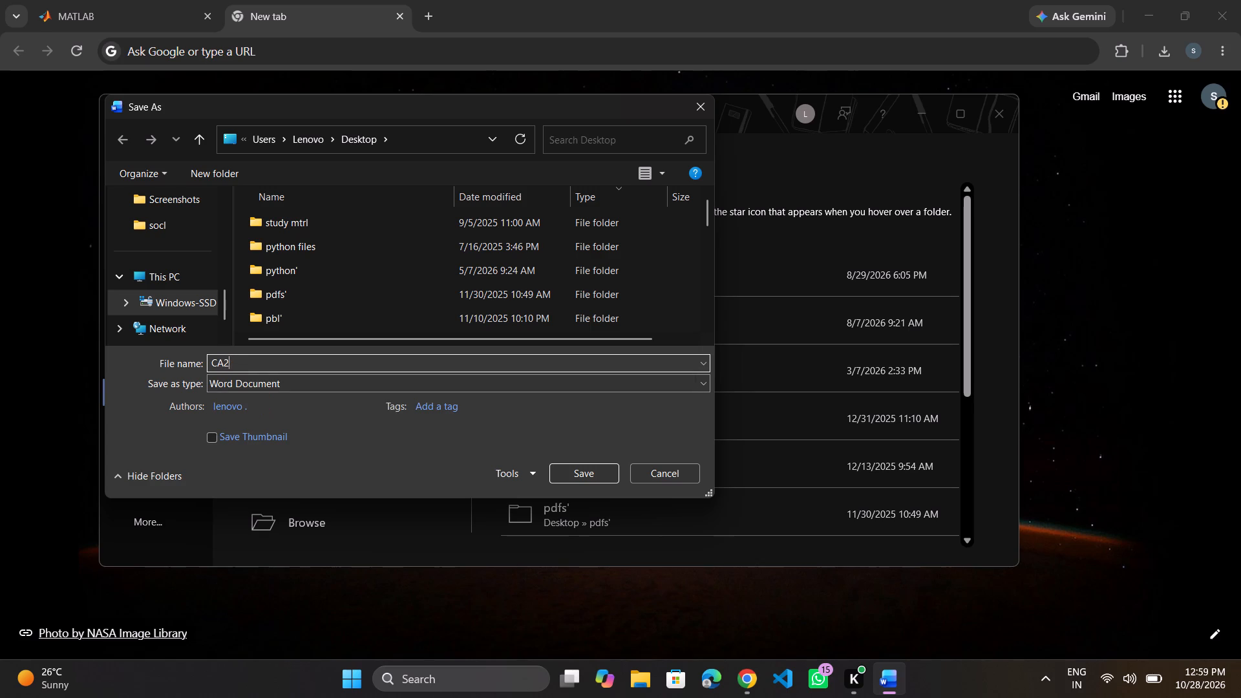
key("space")
type("SS")
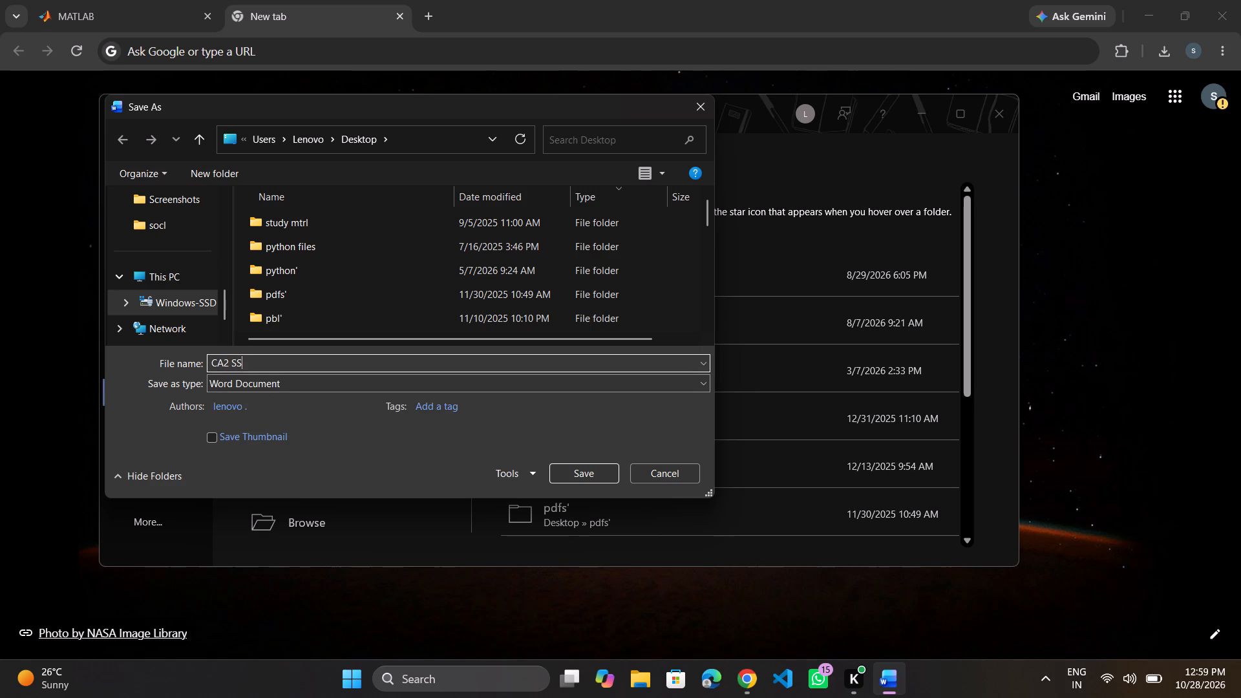
left_click(348, 377)
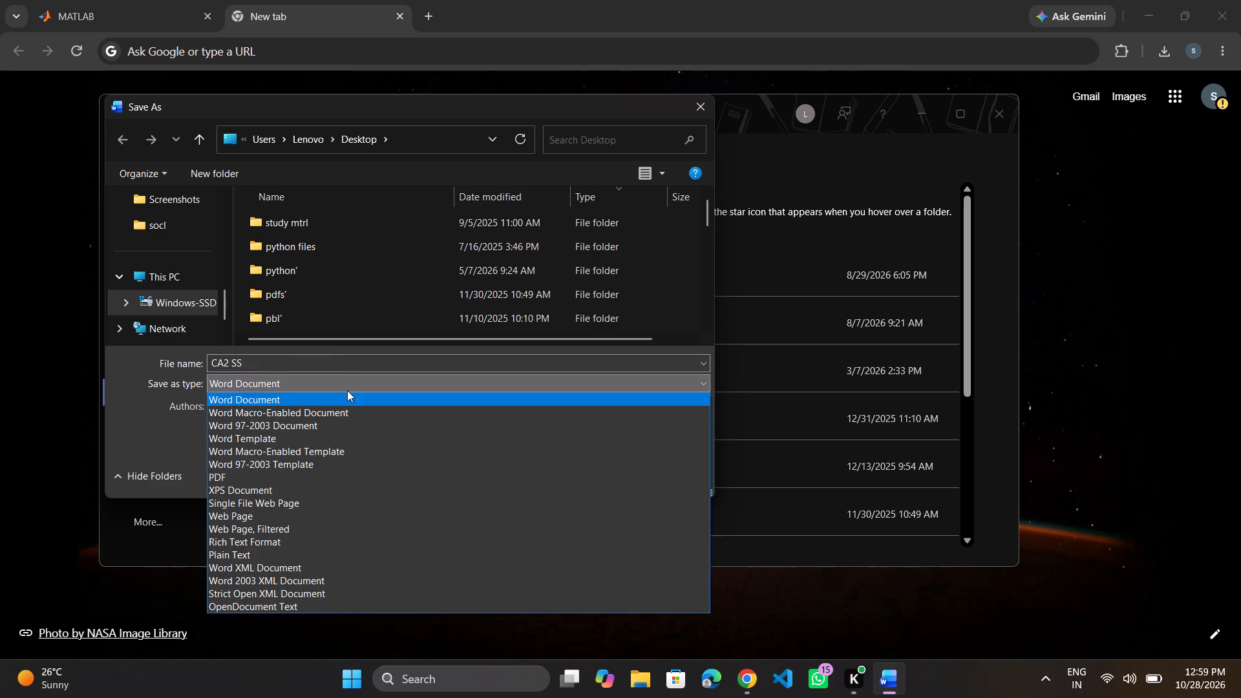
left_click(343, 481)
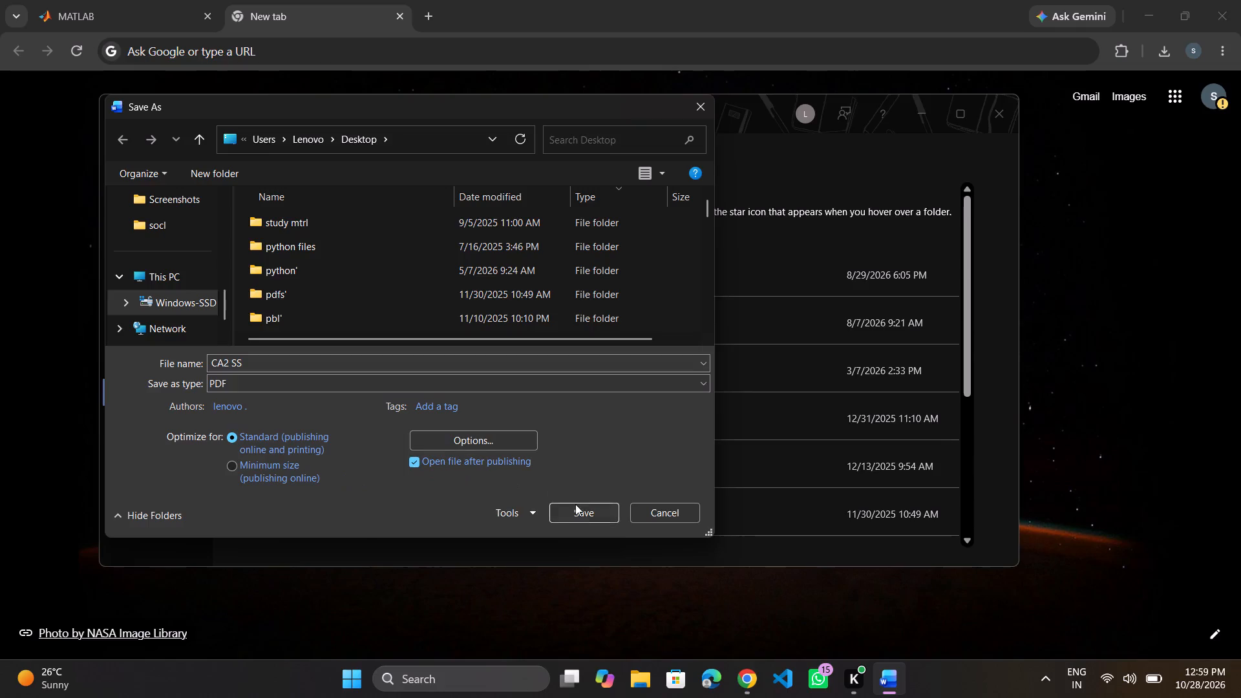
left_click(573, 513)
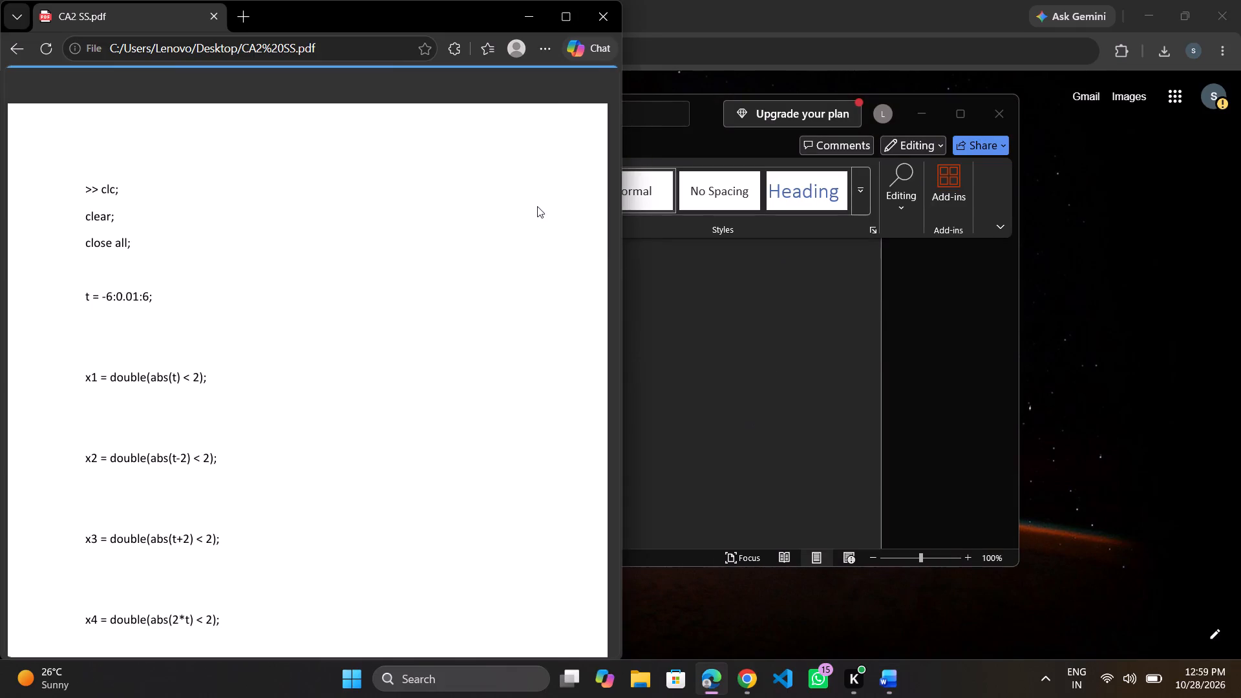
scroll(474, 357, "down", 14)
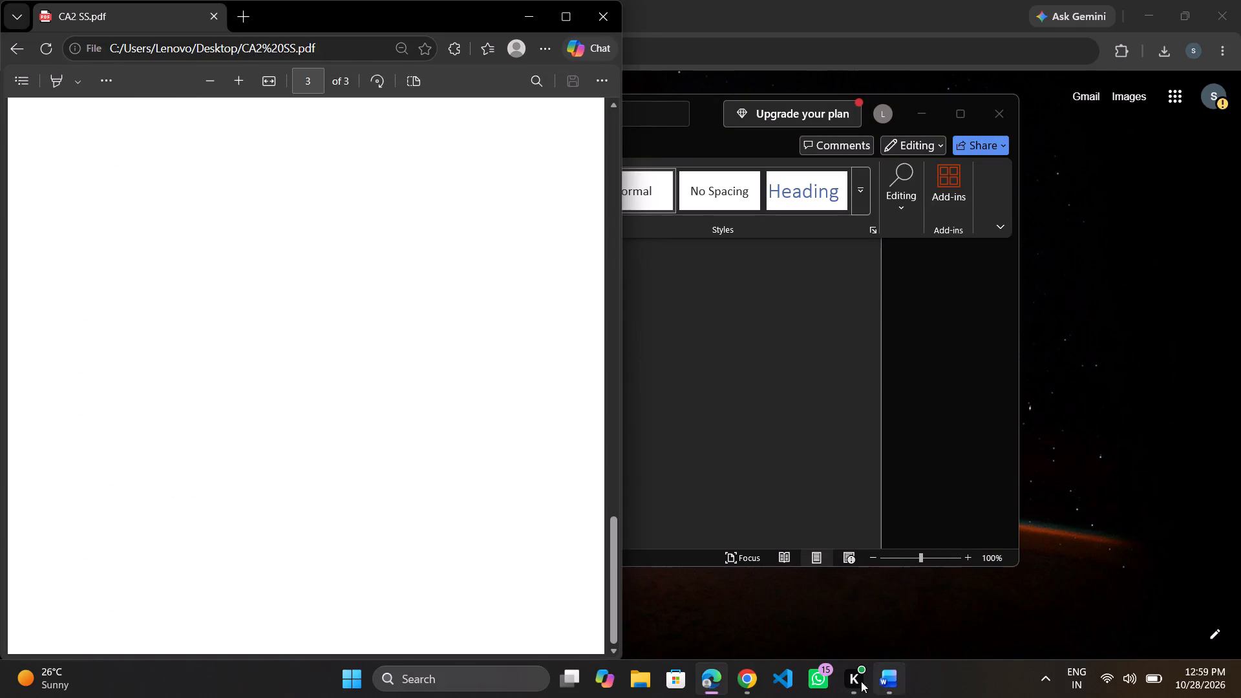
Switch to WhatsApp.
left_click(803, 683)
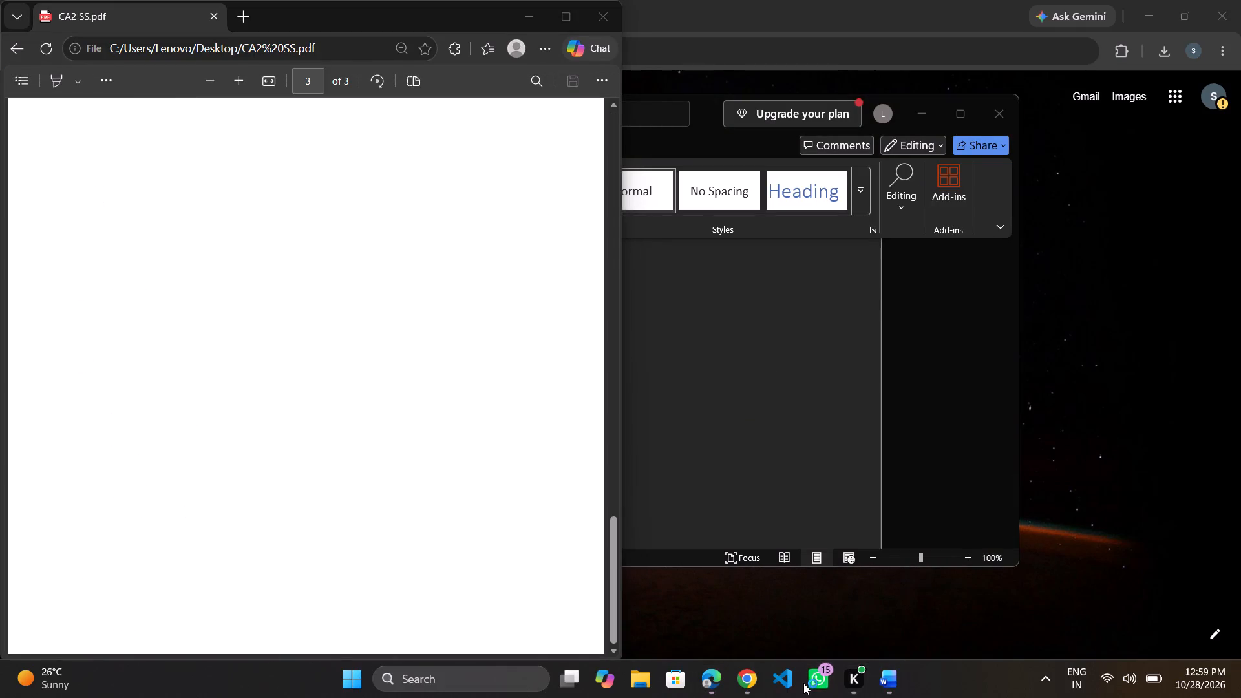
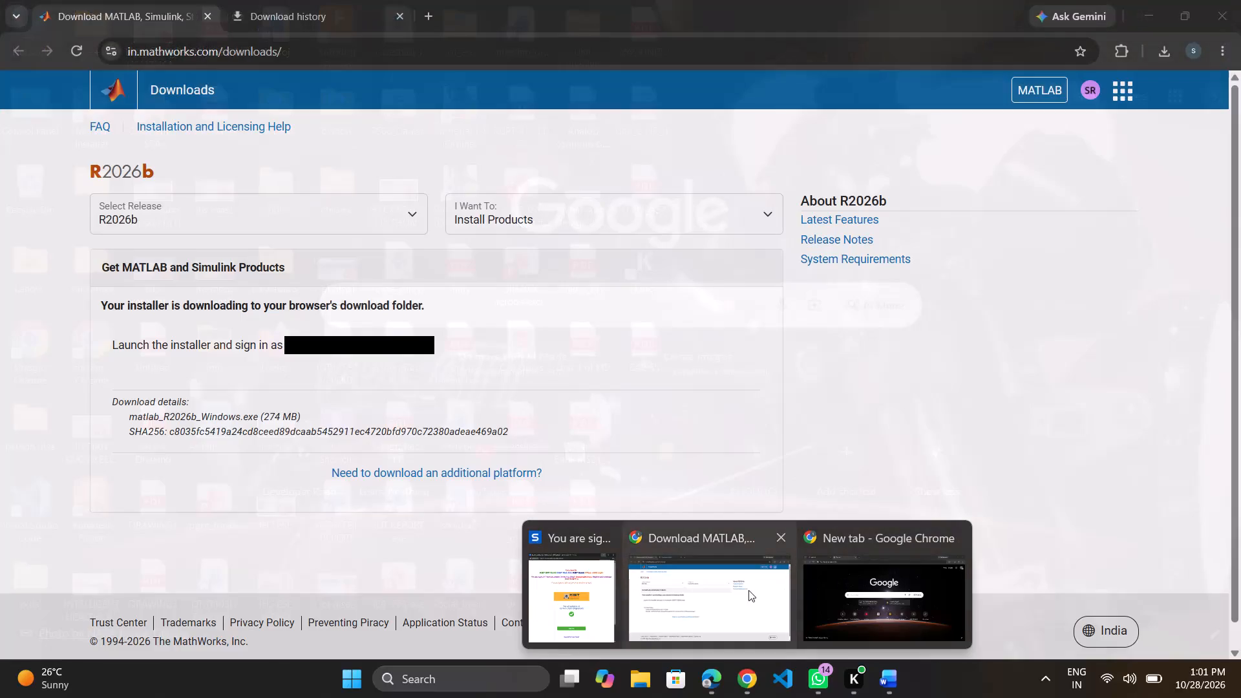
Switch to the Chrome window that has MATLAB Online open and bring up the MATLAB page.
left_click(748, 592)
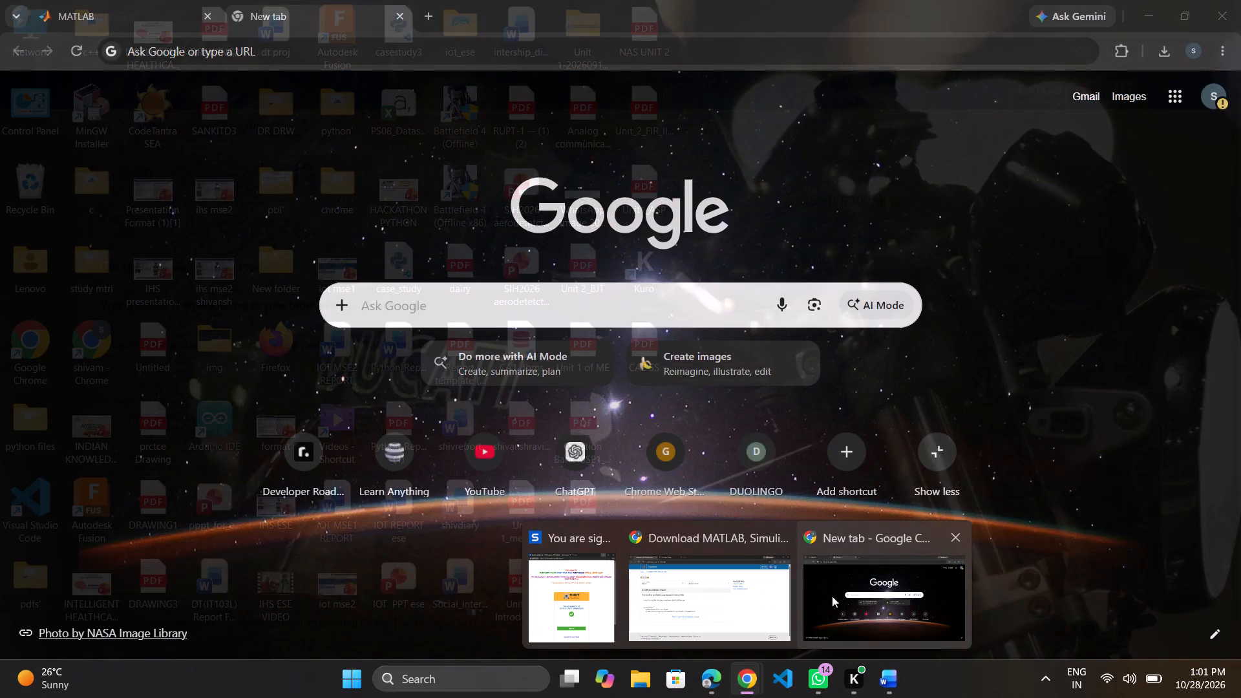
left_click(832, 596)
left_click(156, 8)
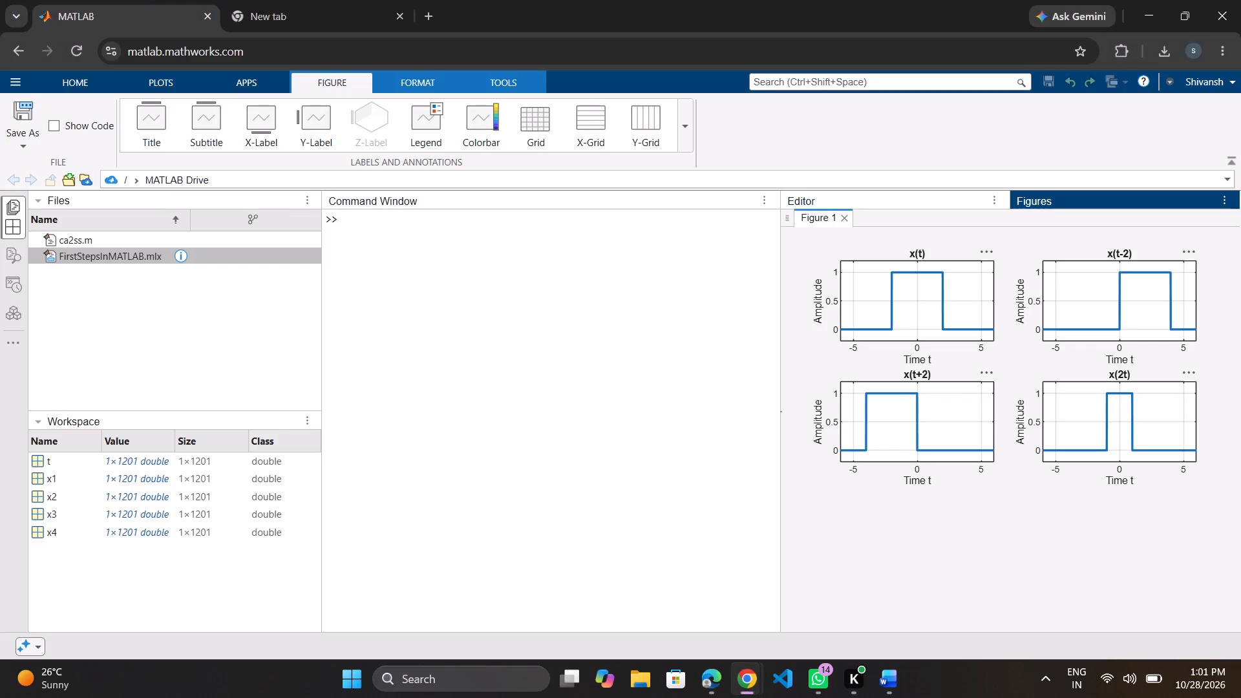
Paste the copied signal-plotting code into the Command Window and run it.
left_click(396, 225)
key("ctrl+v")
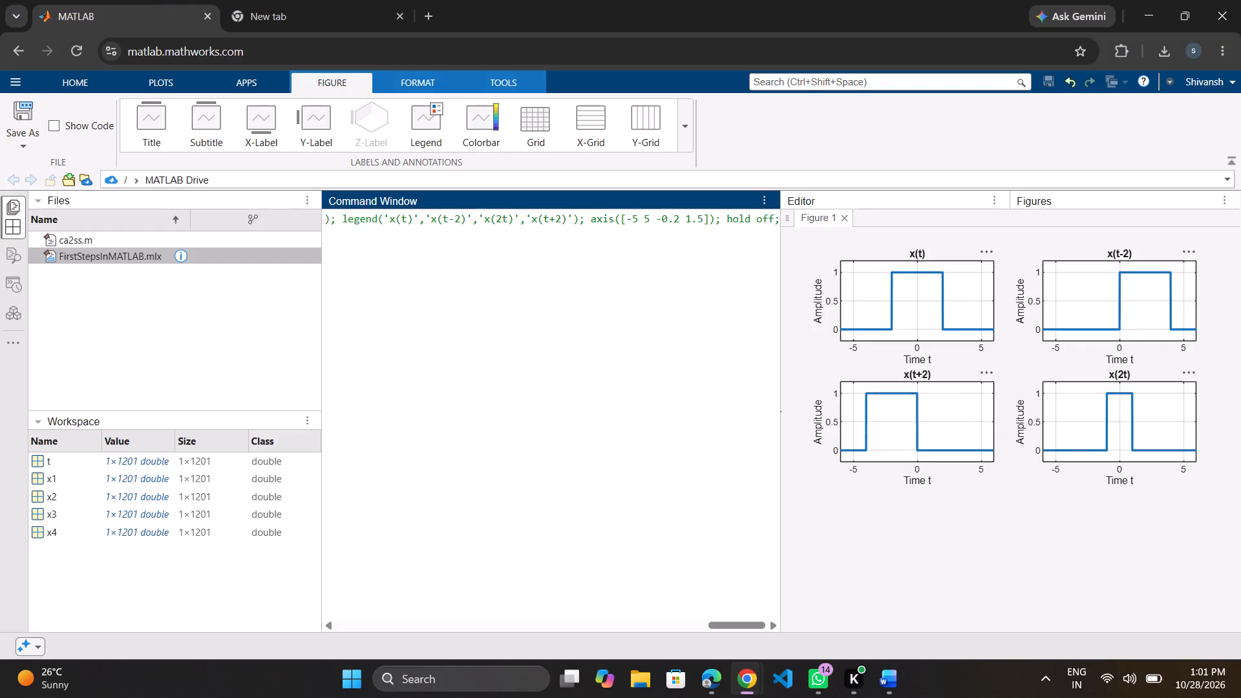
key("Return")
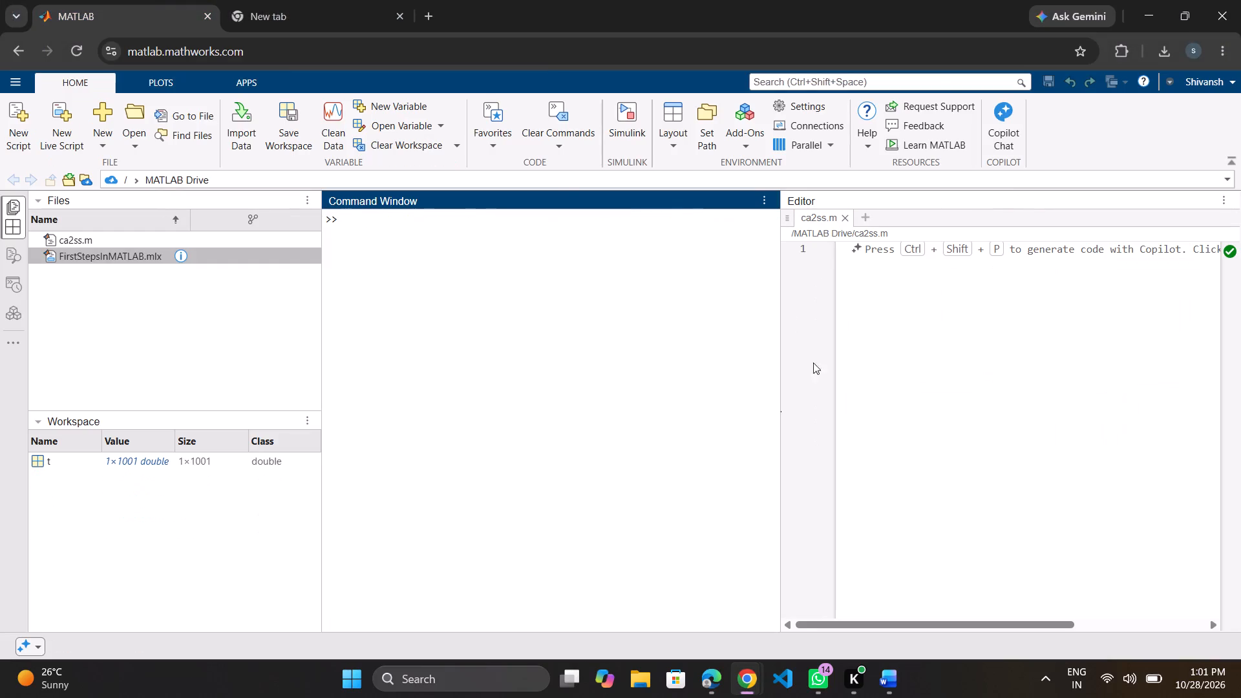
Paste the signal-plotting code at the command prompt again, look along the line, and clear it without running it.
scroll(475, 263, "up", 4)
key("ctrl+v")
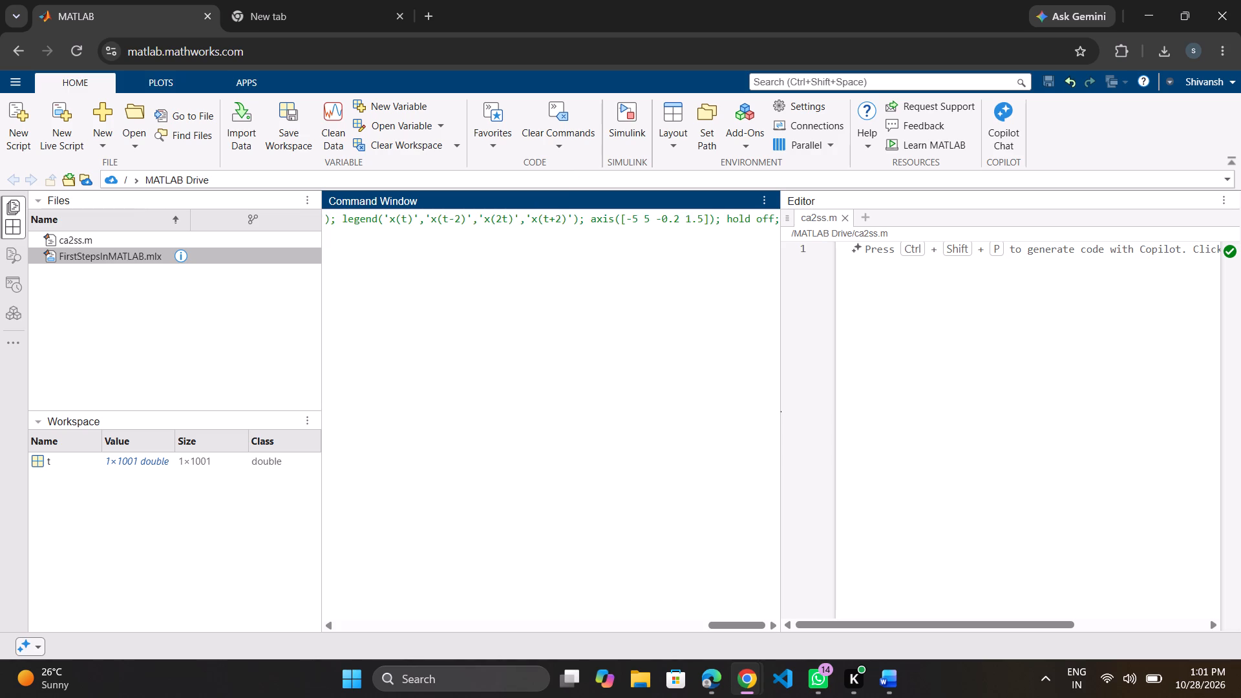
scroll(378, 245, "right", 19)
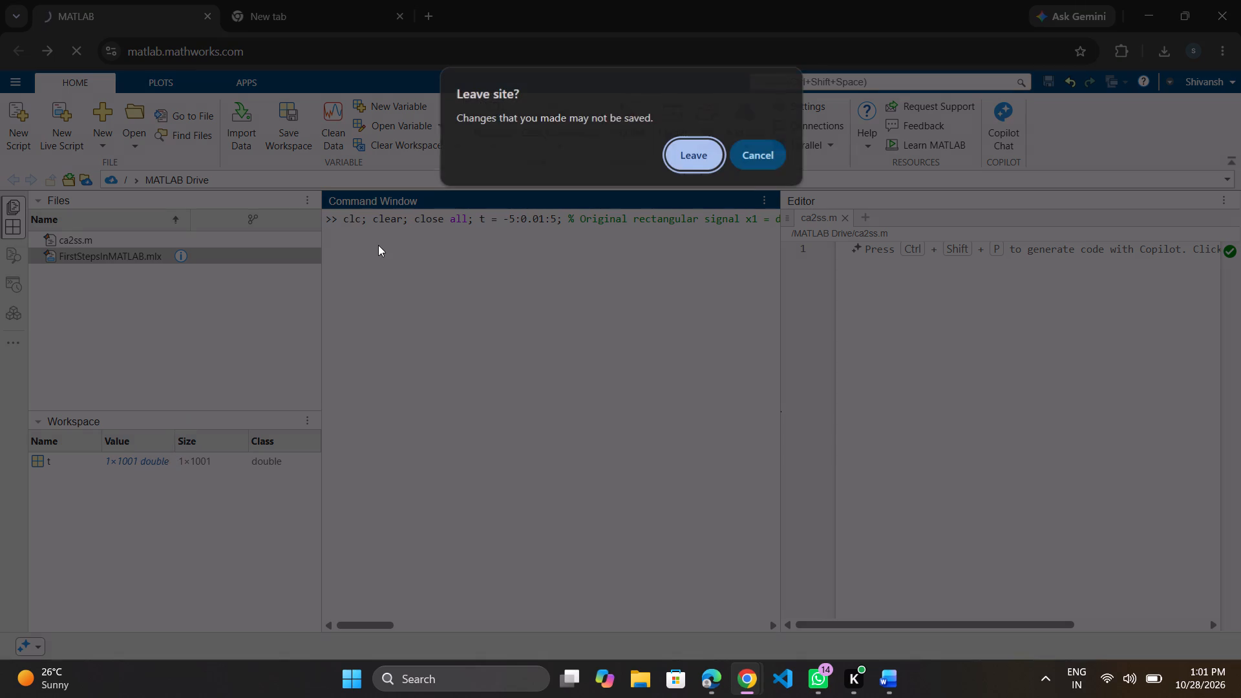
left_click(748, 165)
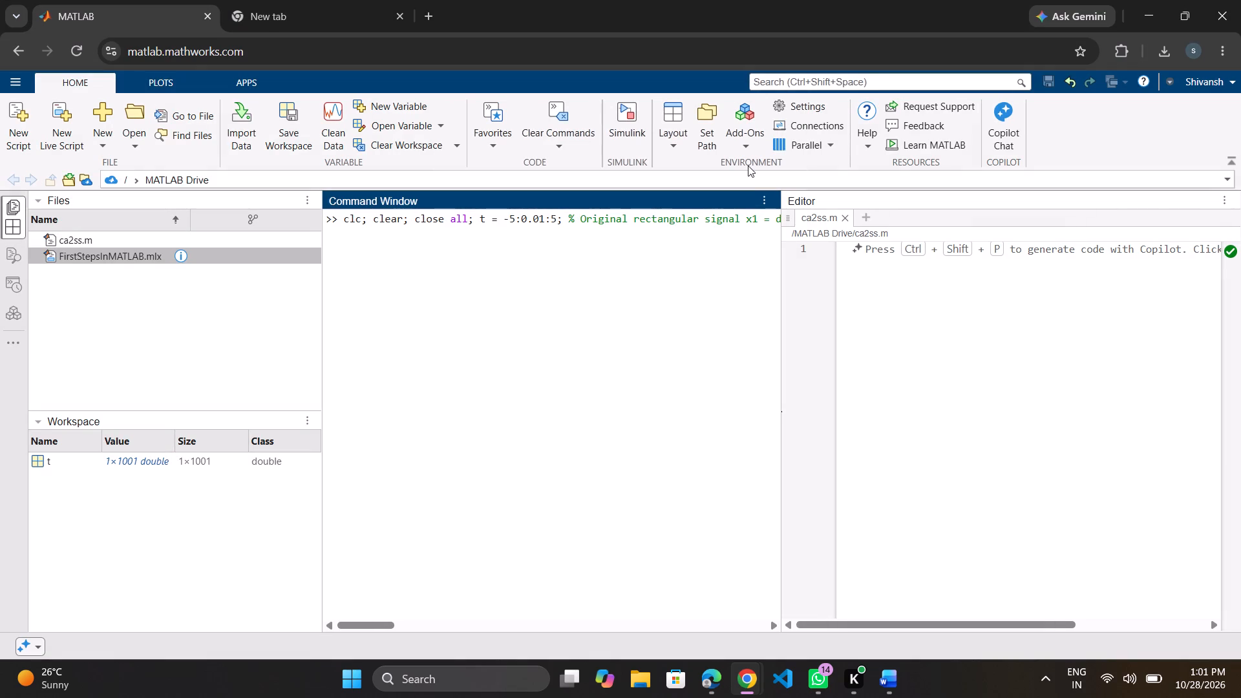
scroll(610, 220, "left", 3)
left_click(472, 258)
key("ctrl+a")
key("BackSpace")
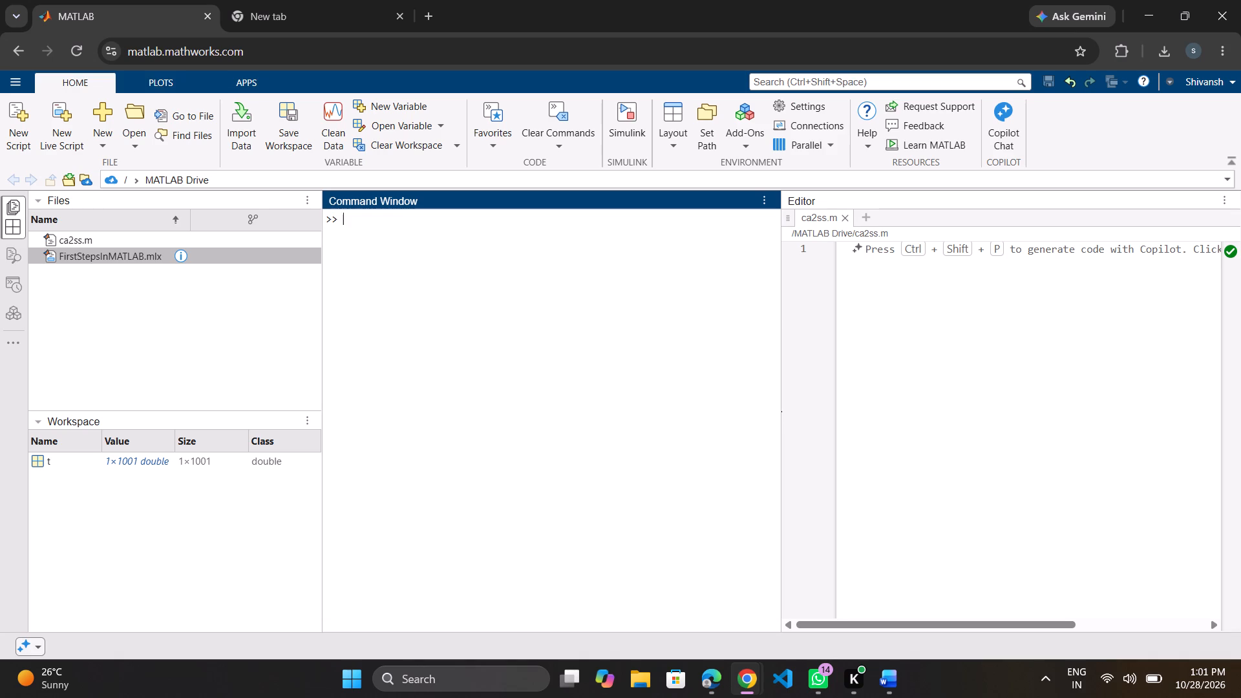
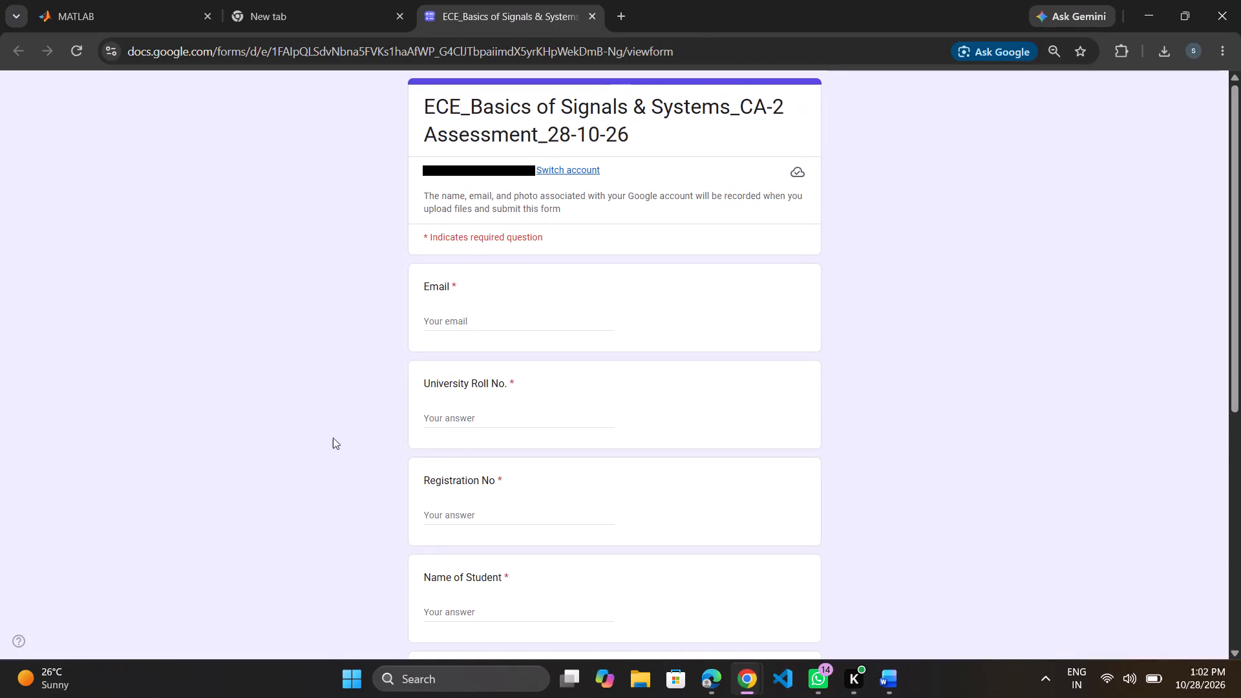
Start switching the Google account used for the Basics of Signals & Systems CA-2 assessment form.
left_click(582, 164)
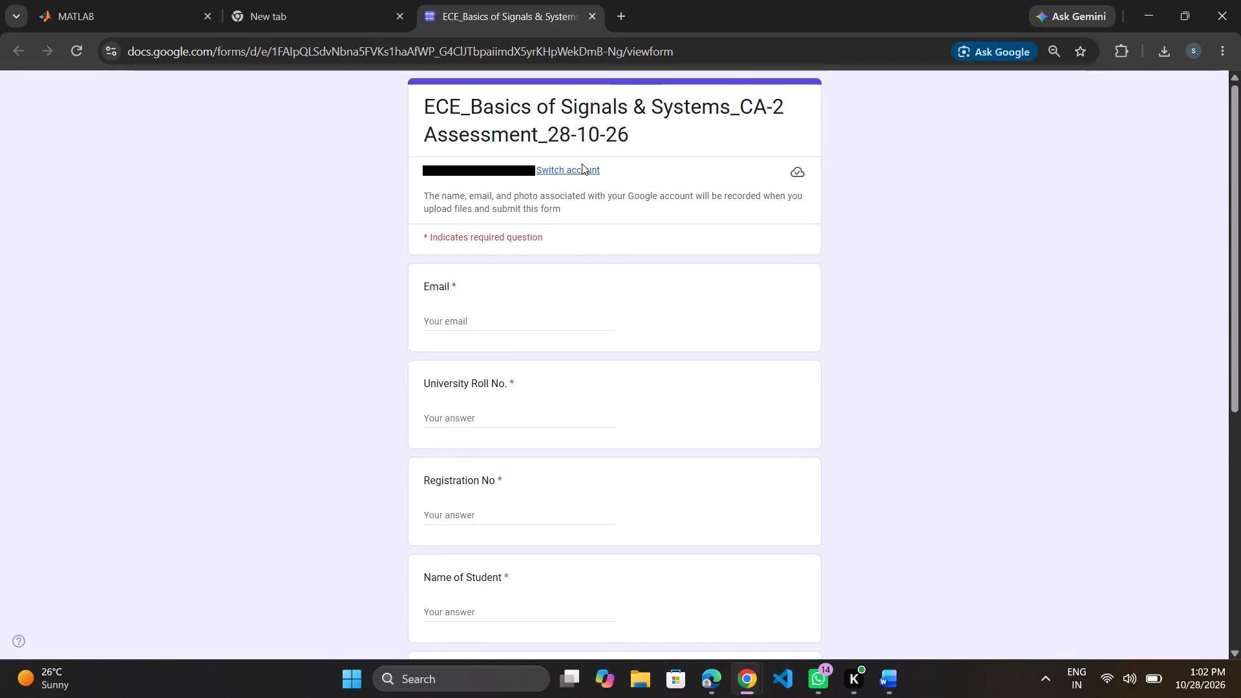
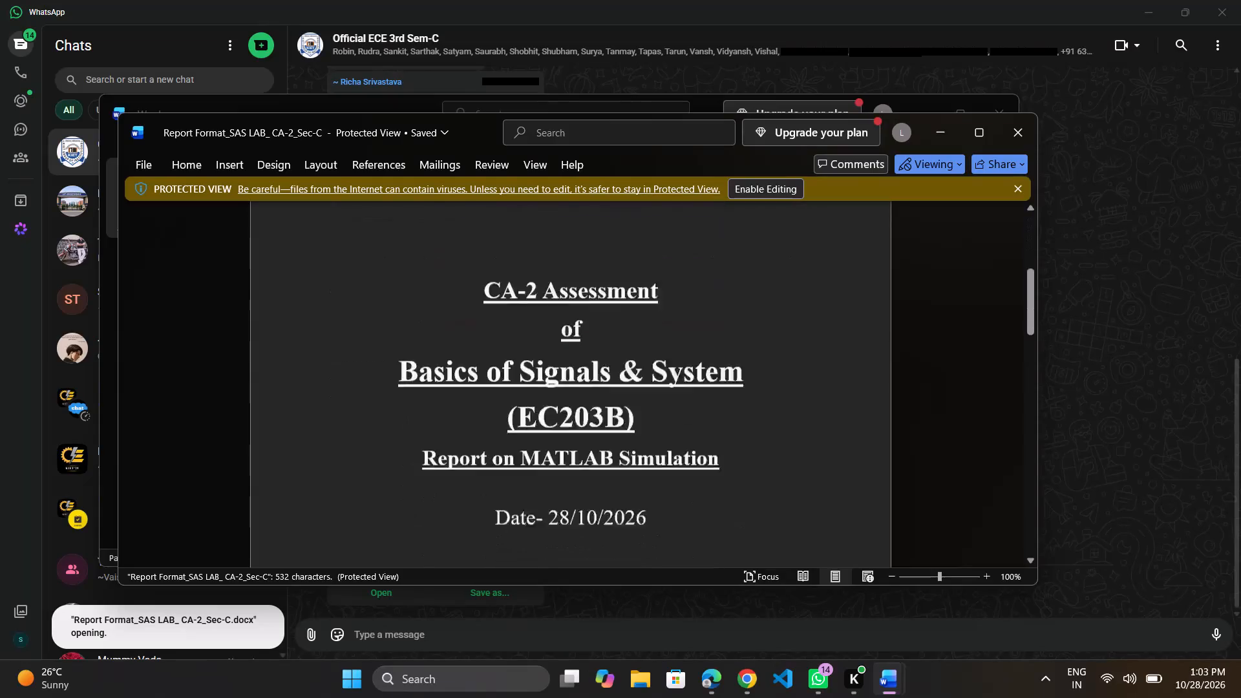
Look through the CA-2 report format document, maximize its window and enable editing.
scroll(784, 339, "down", 1)
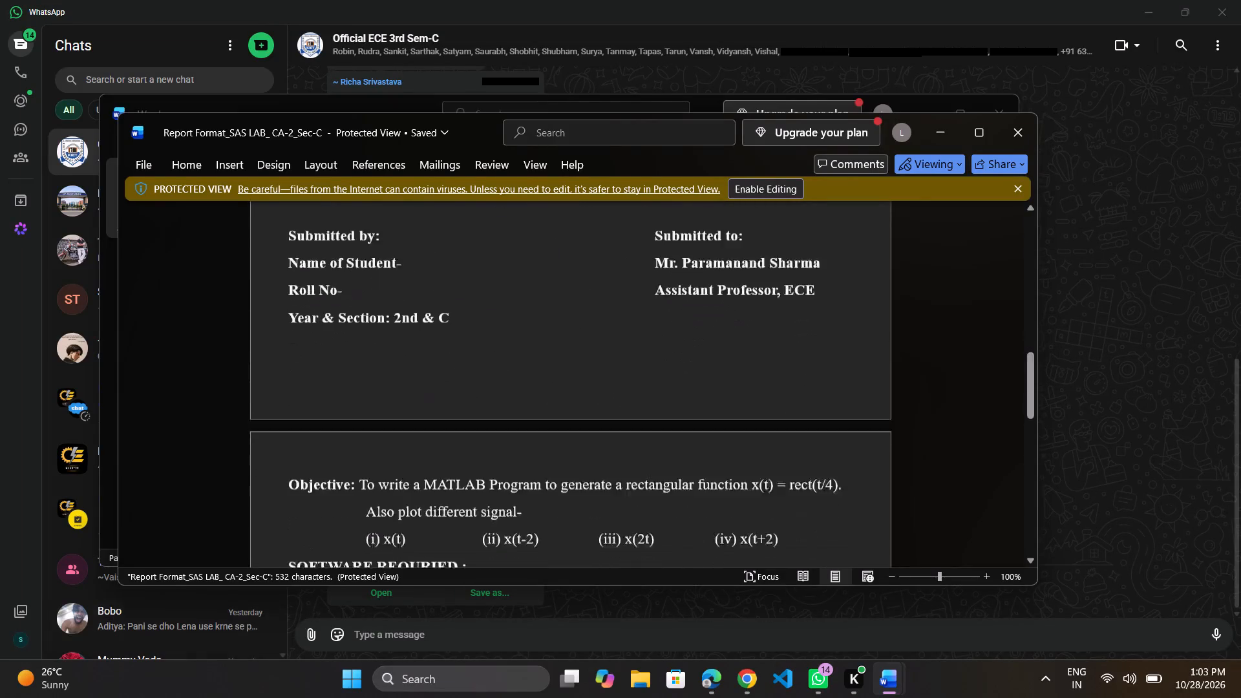
scroll(784, 339, "down", 8)
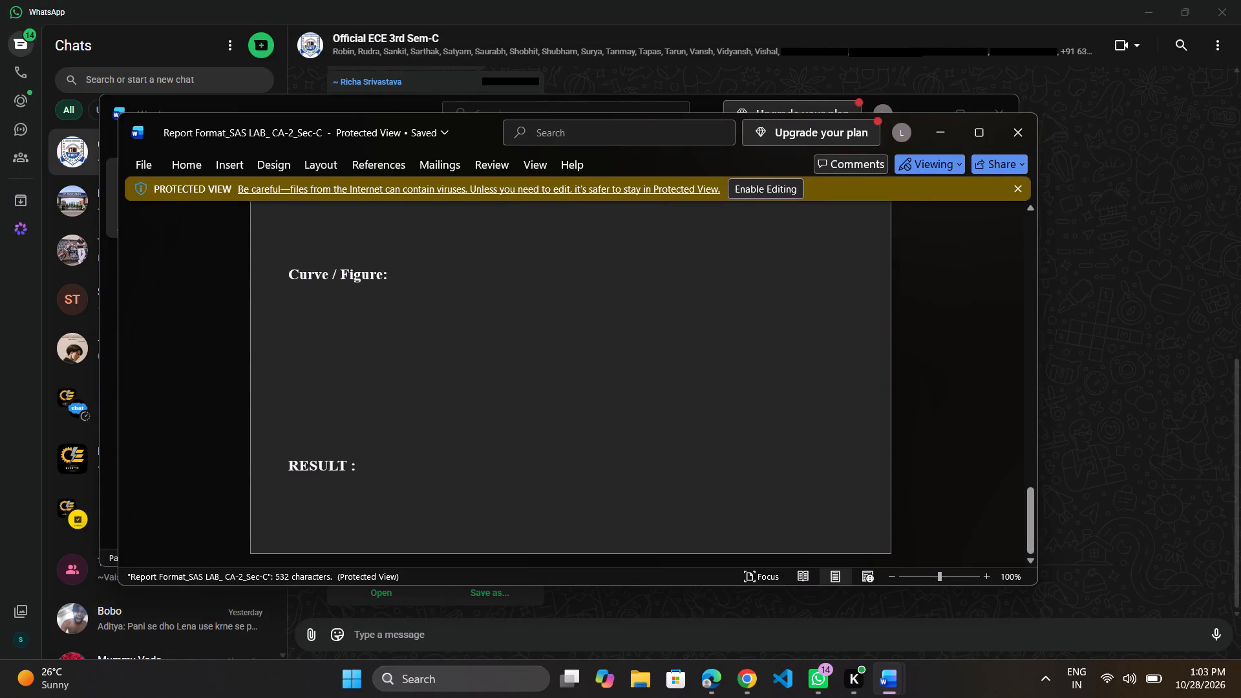
scroll(784, 339, "down", 3)
scroll(784, 339, "up", 5)
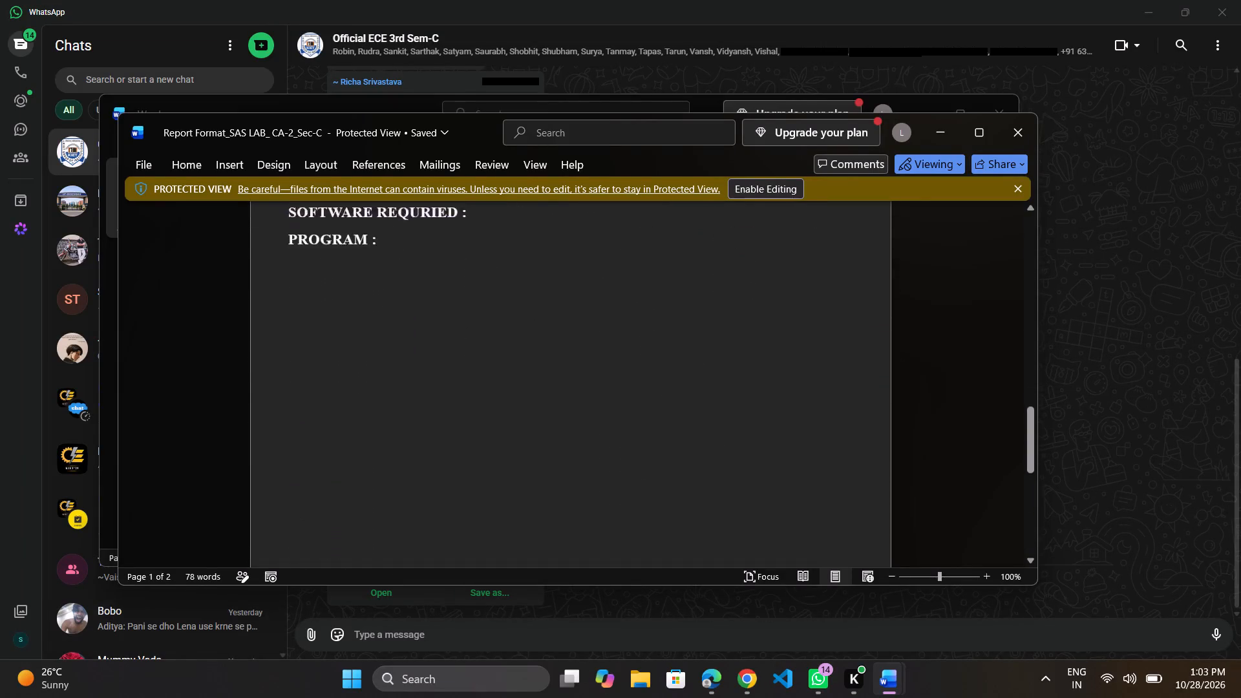
scroll(784, 339, "up", 1)
left_click(984, 131)
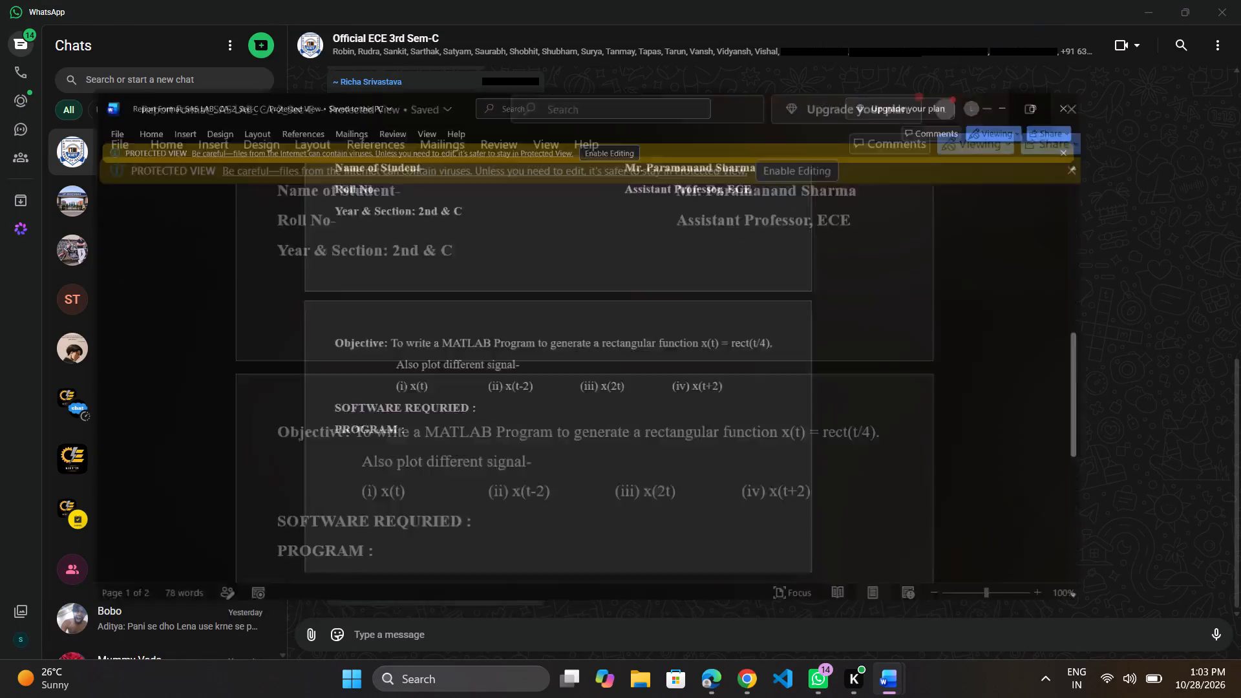
left_click(653, 68)
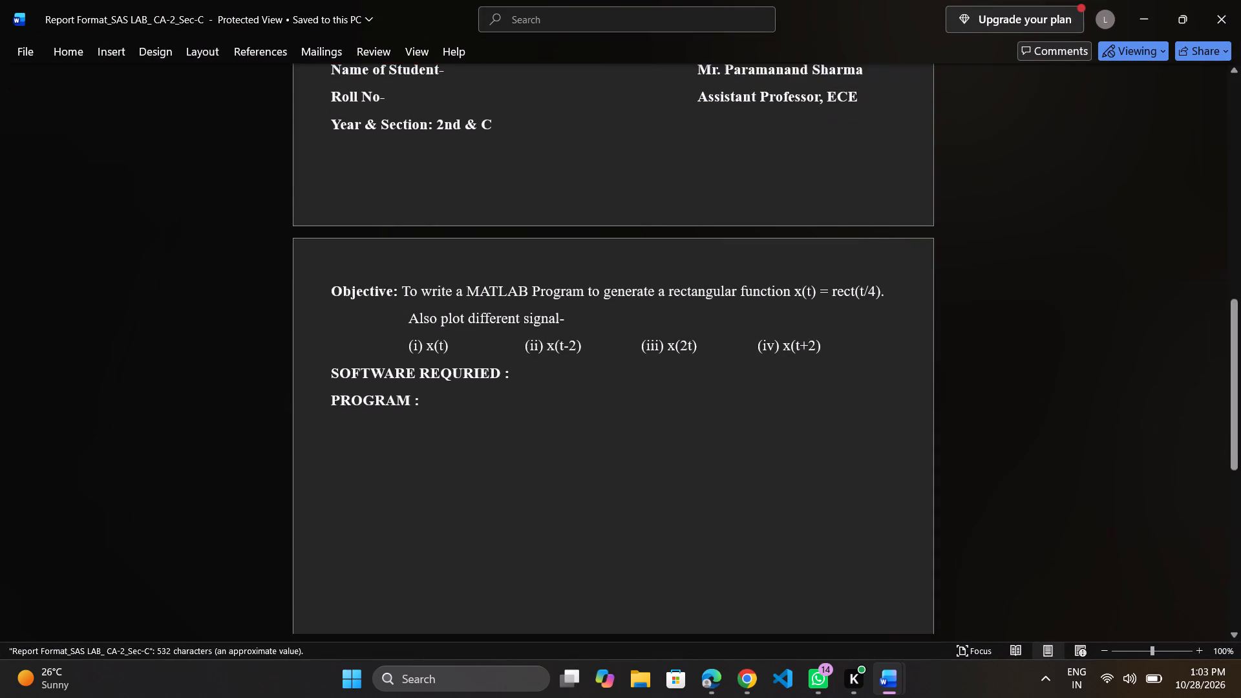
Fill in the student's name after "Name of Student-" in the cover page's Submitted by block.
scroll(556, 183, "up", 4)
scroll(556, 183, "down", 3)
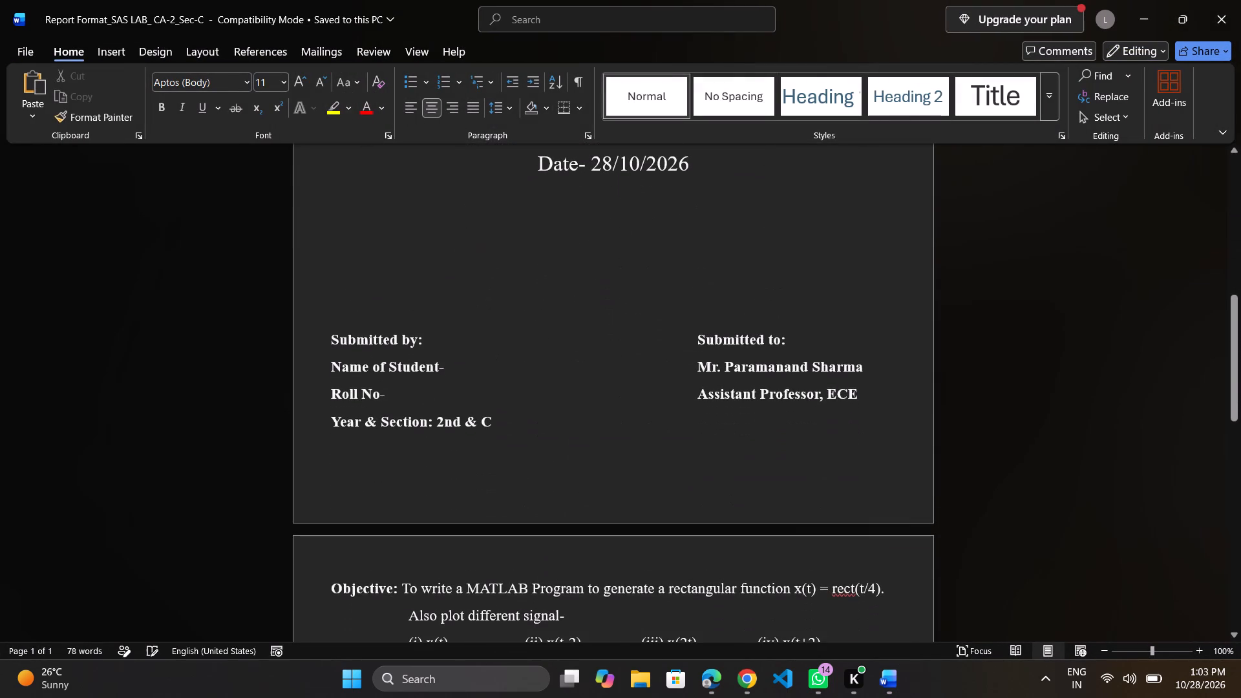
left_click(475, 371)
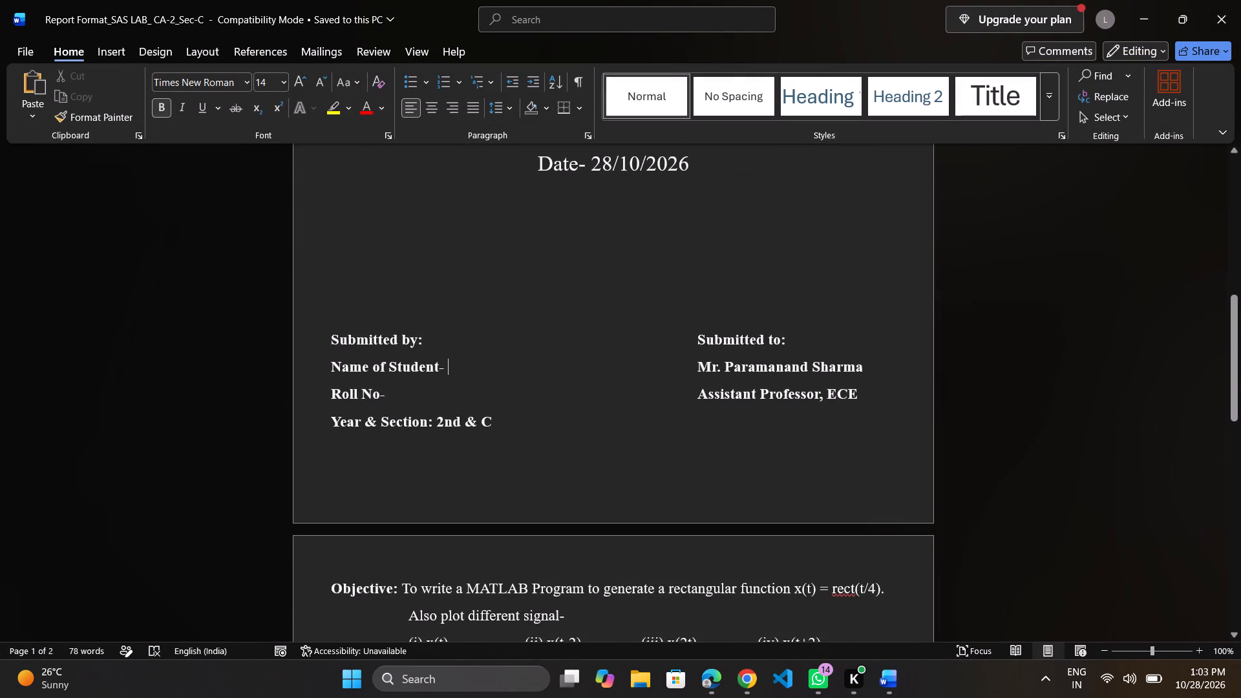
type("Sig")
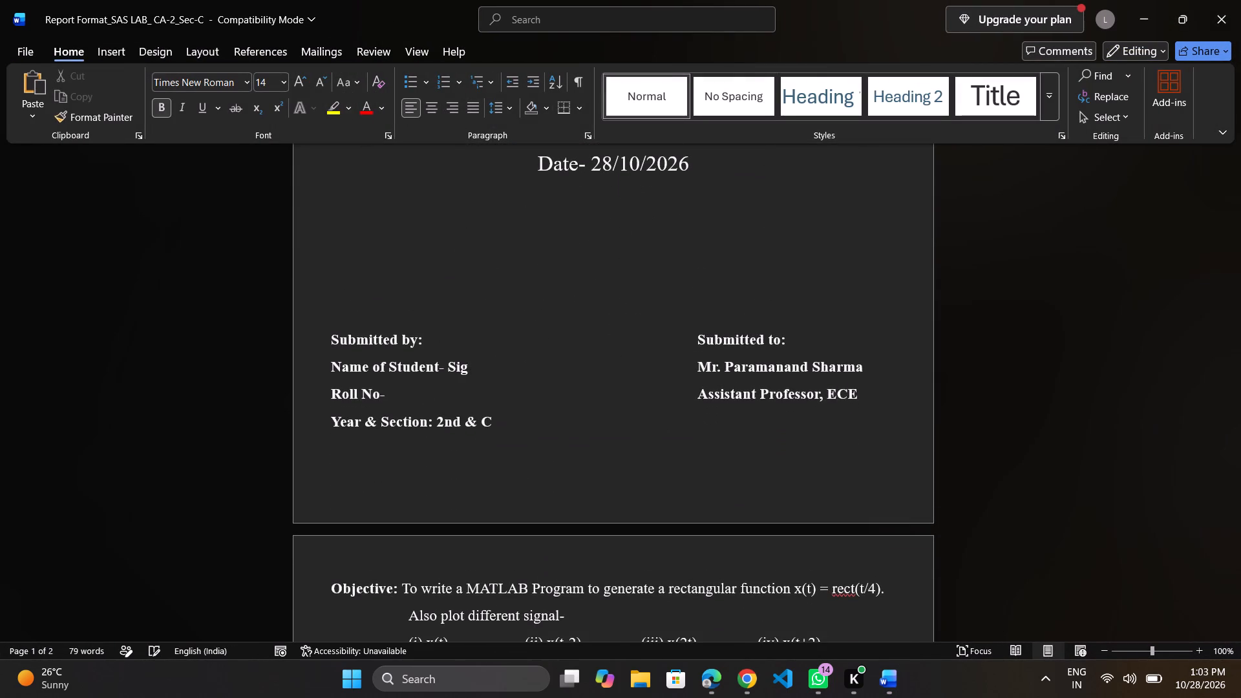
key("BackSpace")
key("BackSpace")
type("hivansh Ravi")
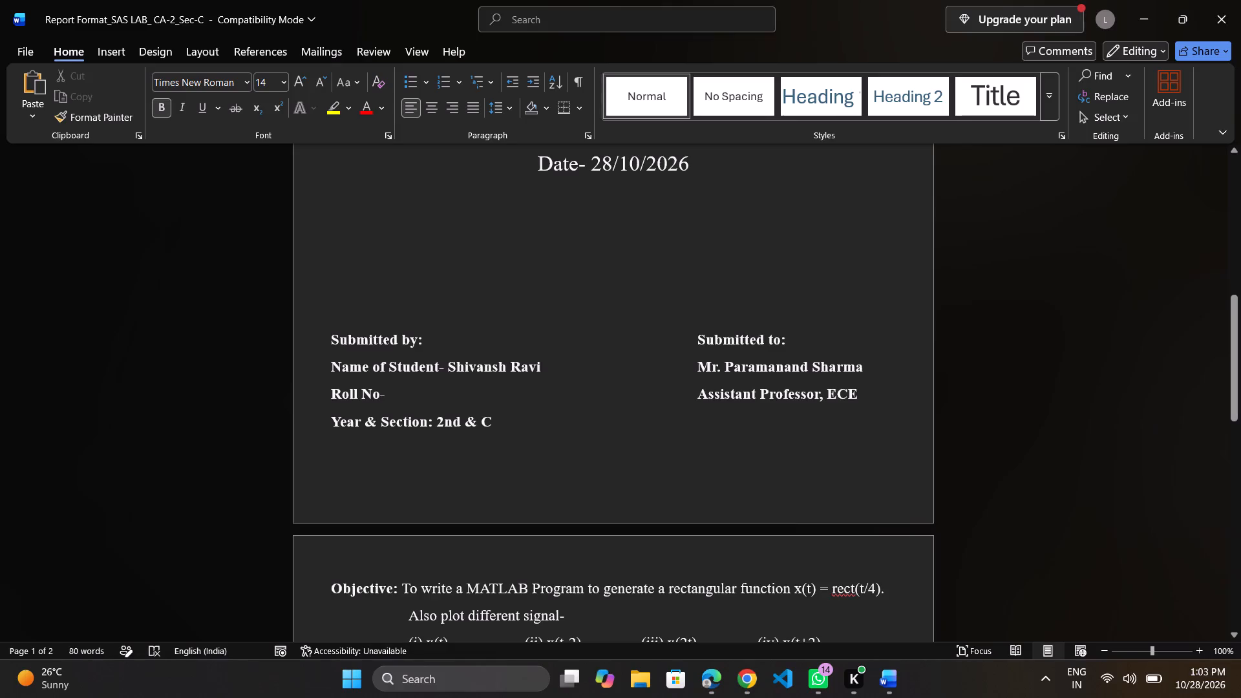
Insert the student's roll number from the clipboard history after "Roll No-" on the cover page.
left_click(414, 394)
left_click(414, 394)
key("super+v")
scroll(469, 301, "down", 6)
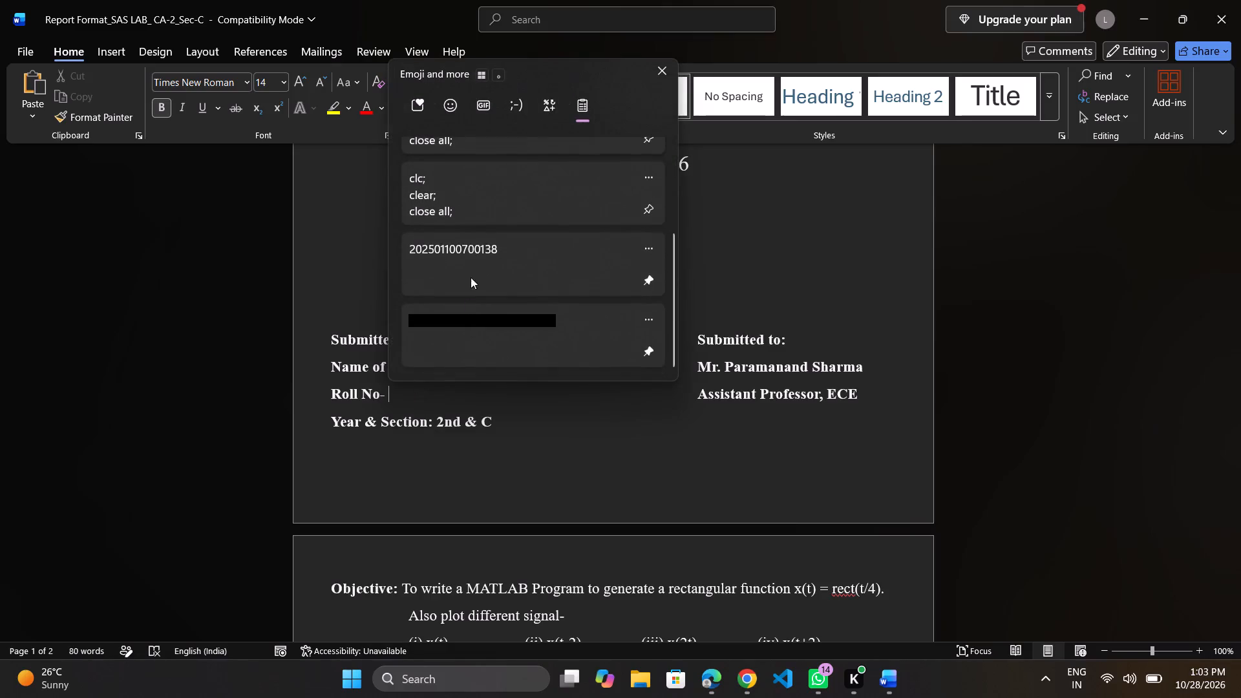
left_click(476, 268)
key("ctrl+v")
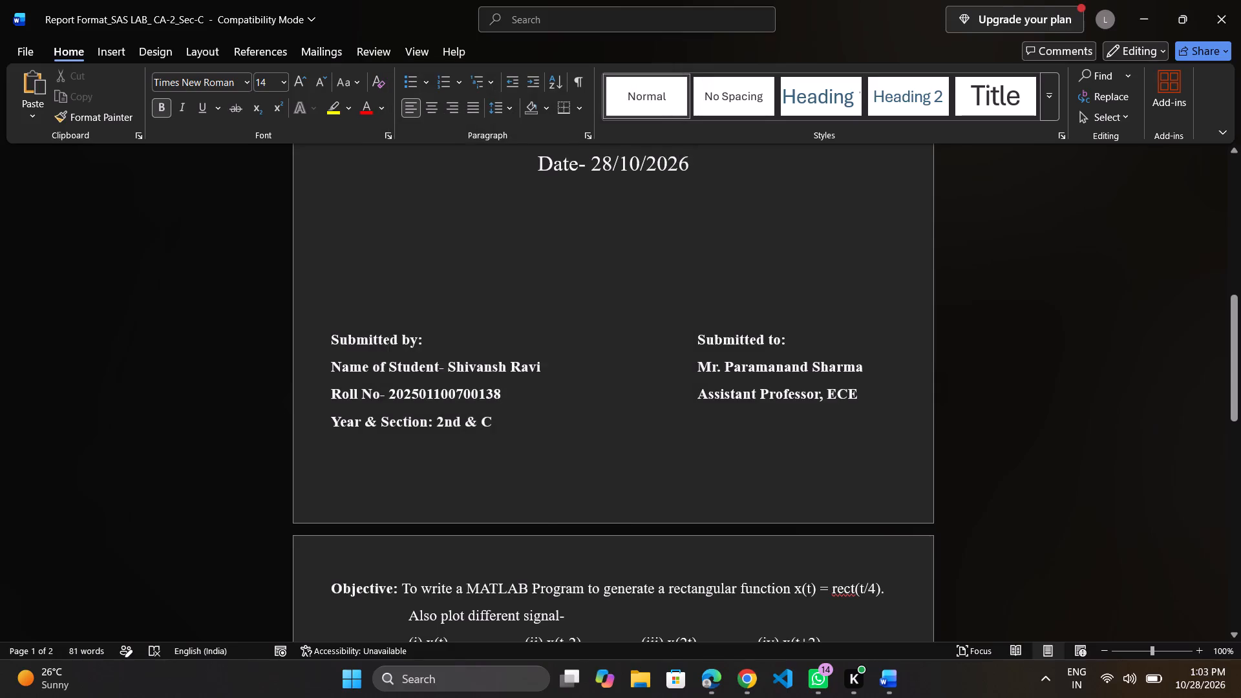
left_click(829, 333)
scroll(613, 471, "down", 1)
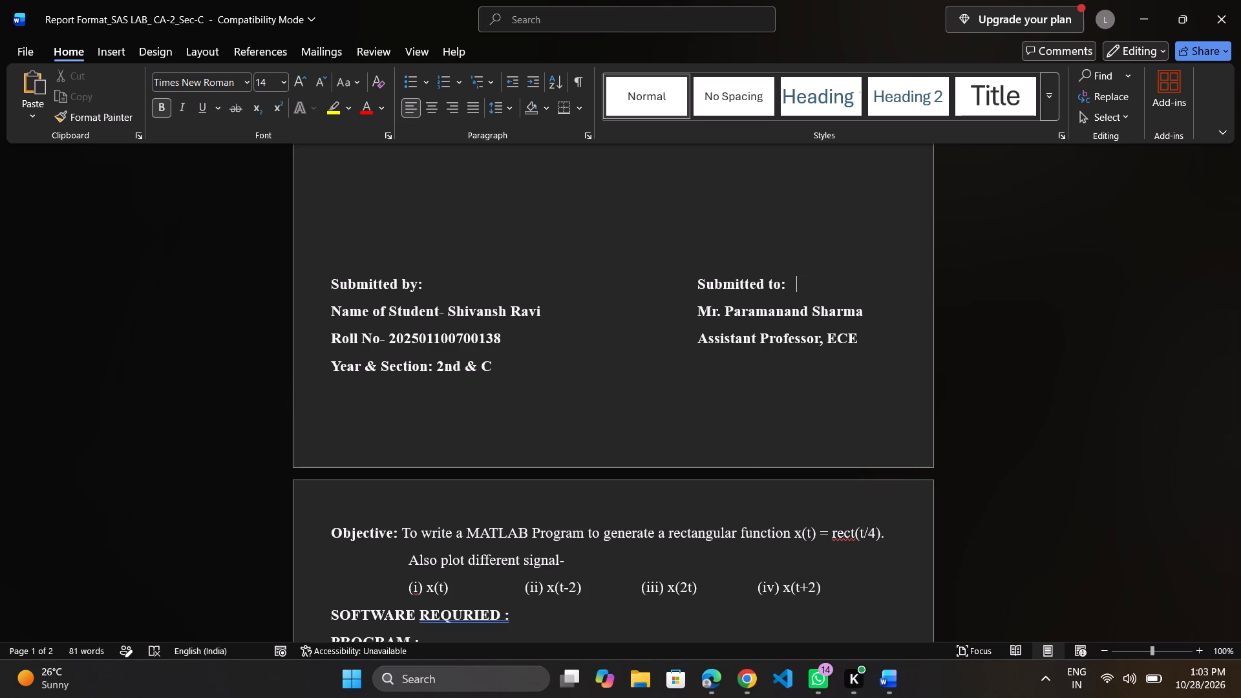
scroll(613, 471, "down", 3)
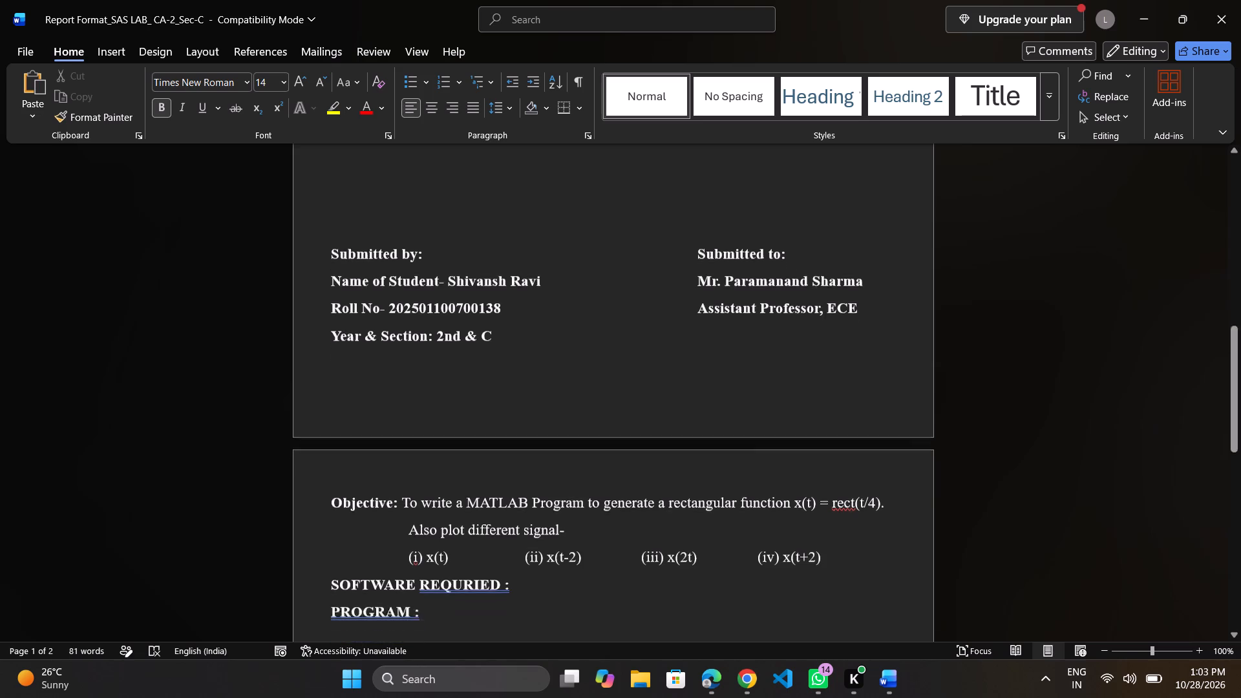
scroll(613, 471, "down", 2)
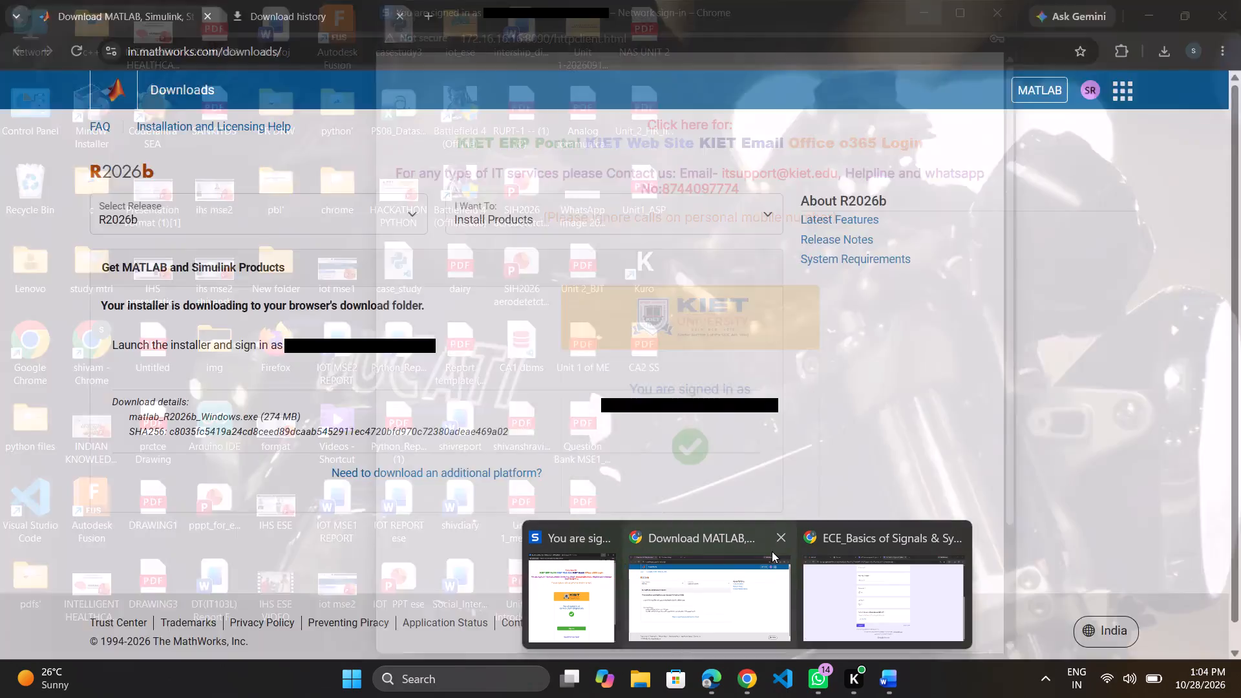
Switch to MATLAB Online in Chrome and create a new blank script.
left_click(822, 567)
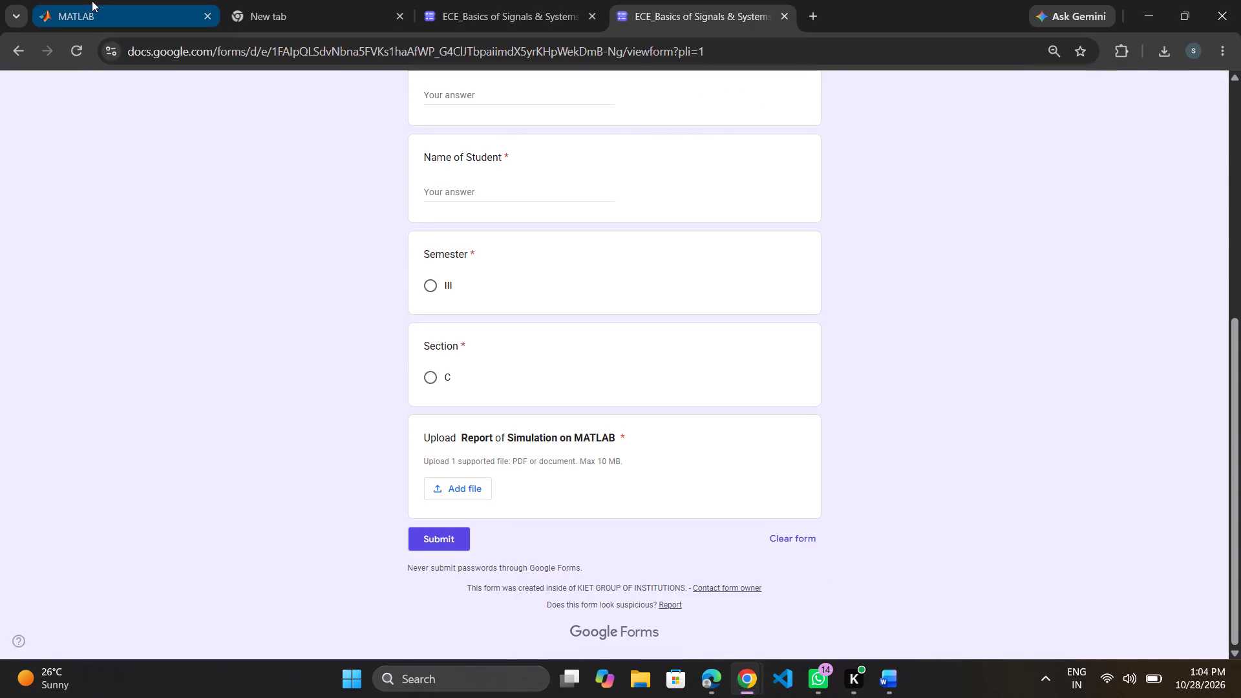
left_click(92, 1)
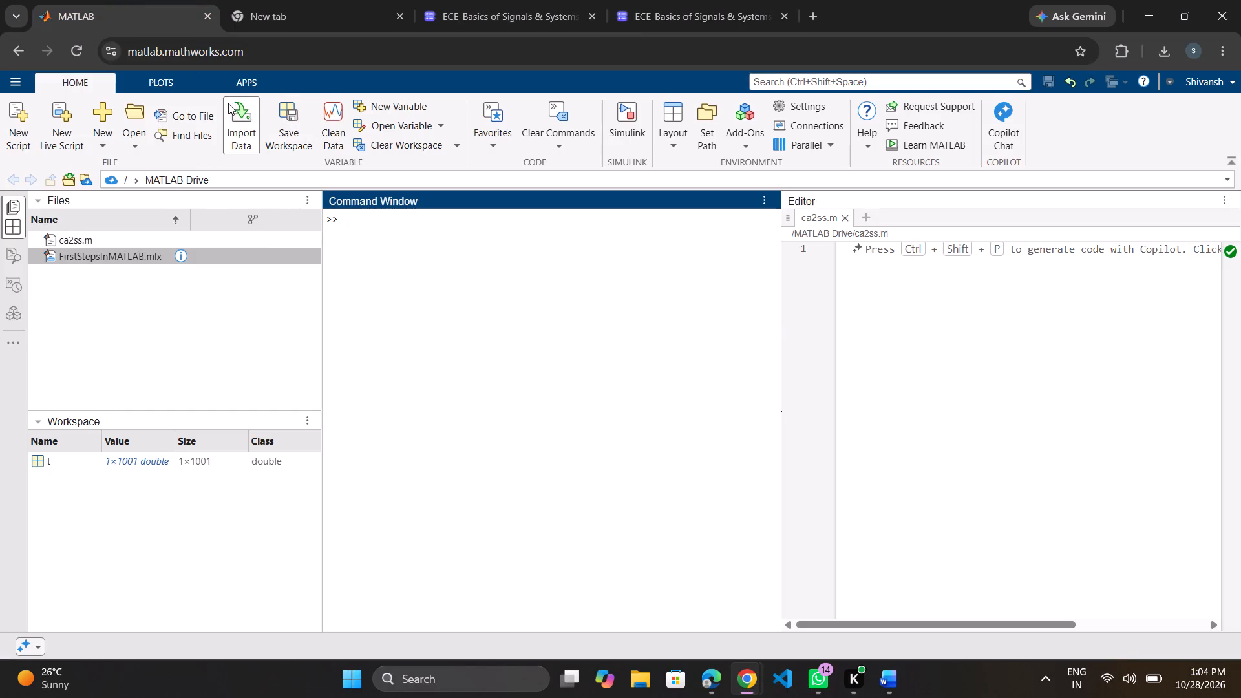
left_click(112, 136)
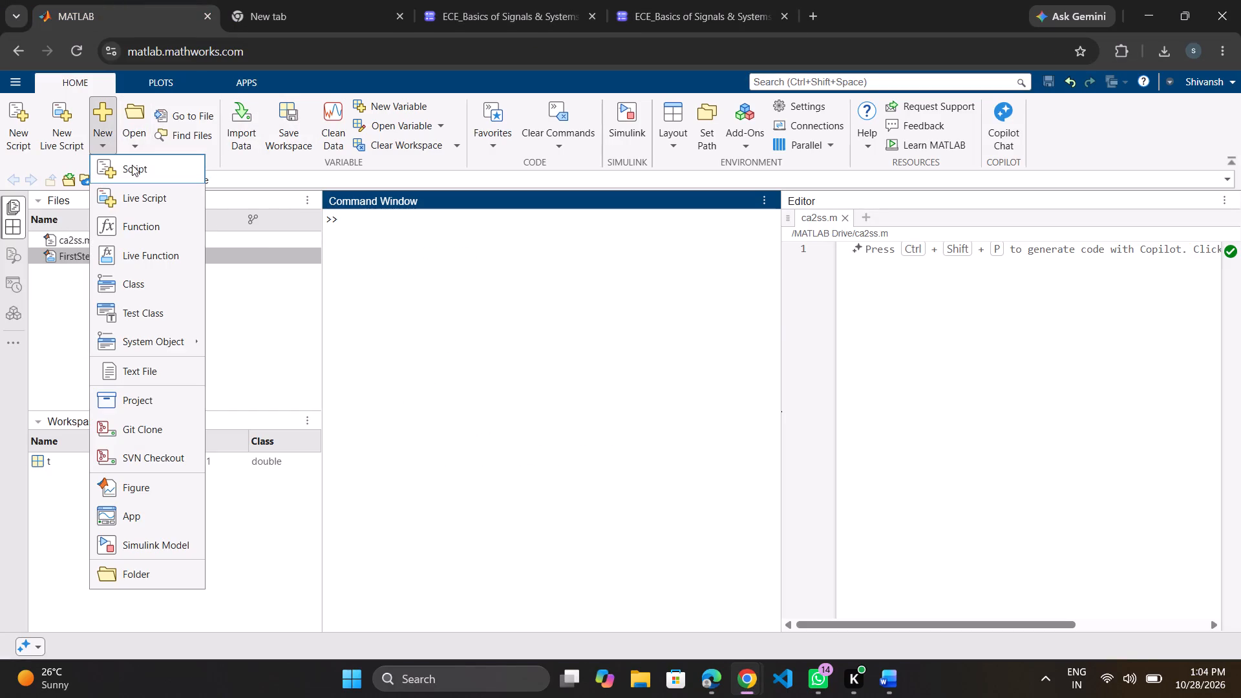
left_click(132, 165)
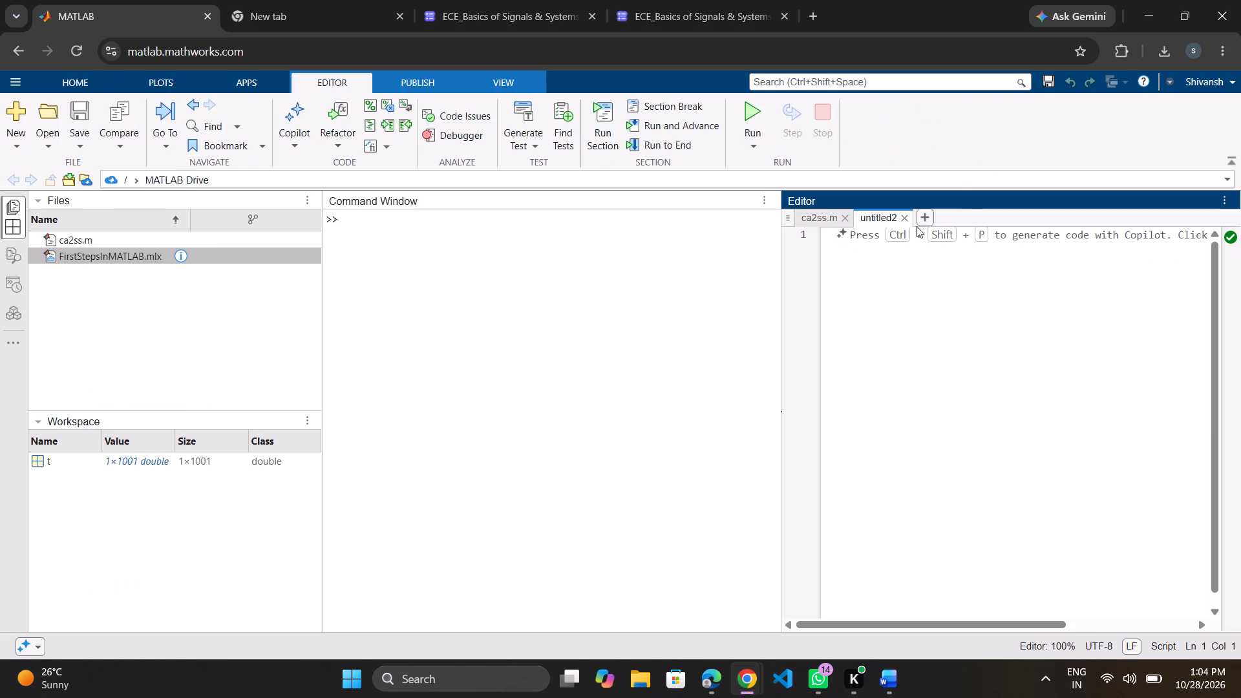
Insert the clipboard-history code beginning with ">> clc; clear; close all;" into ca2ss.m and add a blank line at its end.
left_click(821, 211)
left_click(868, 244)
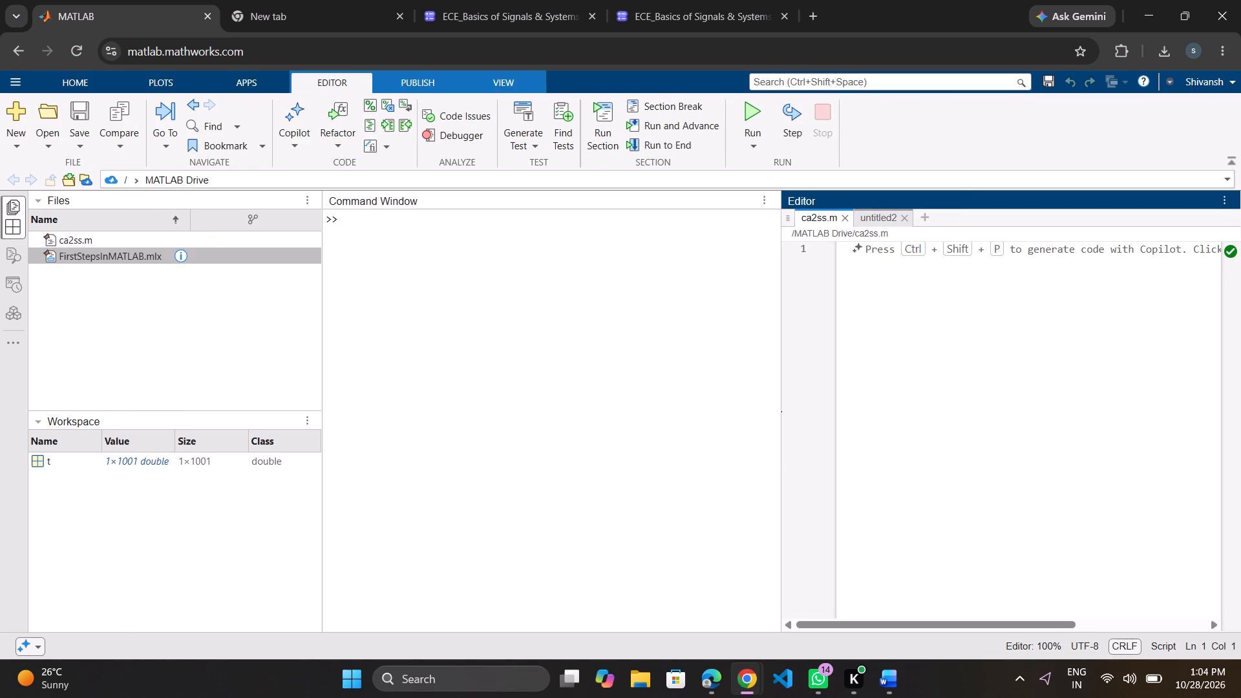
key("super+v")
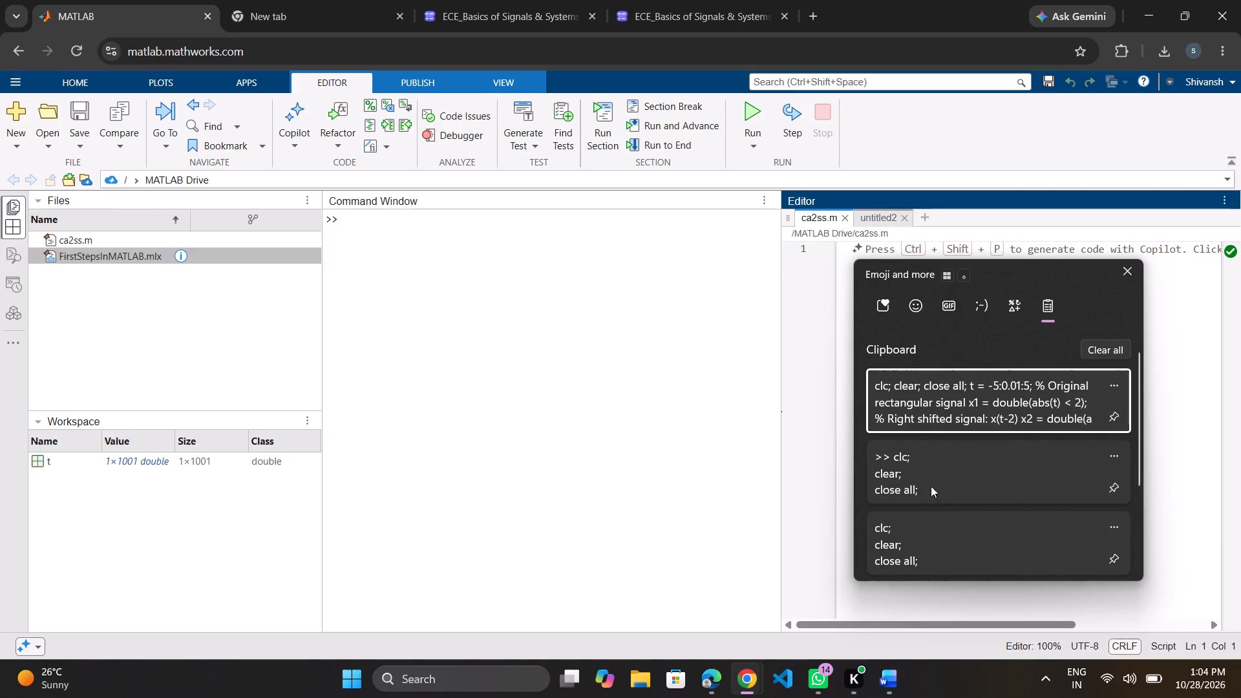
scroll(949, 522, "down", 1)
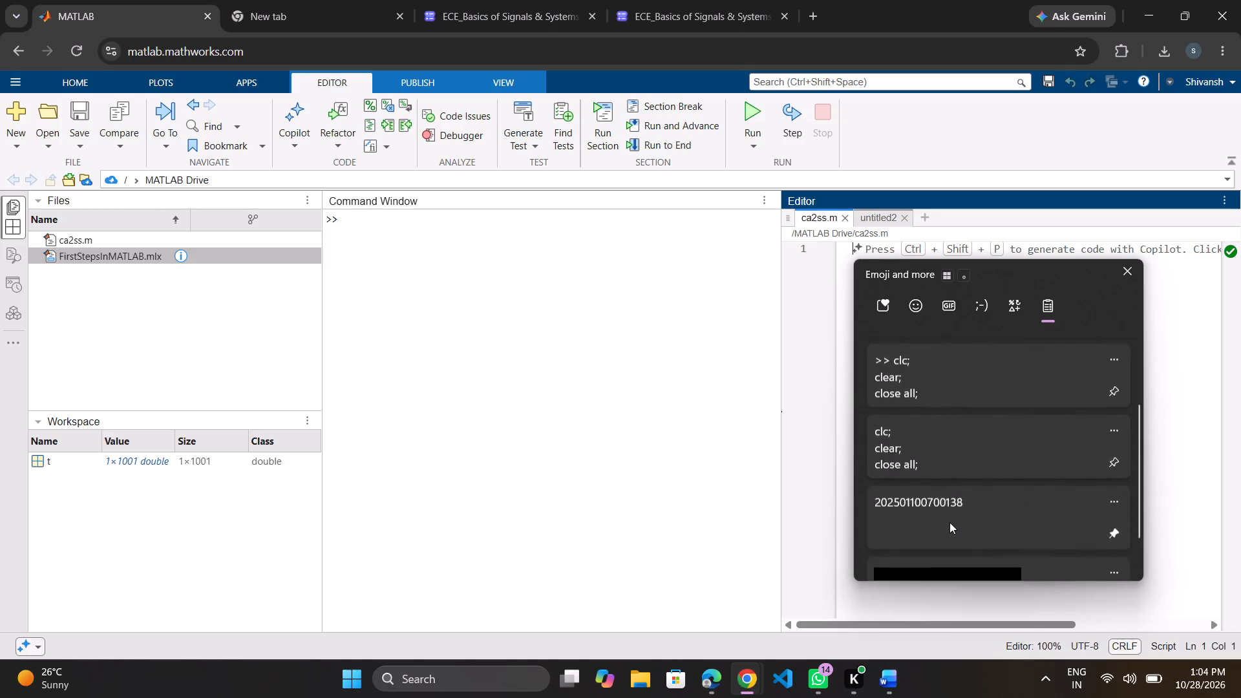
scroll(949, 522, "down", 1)
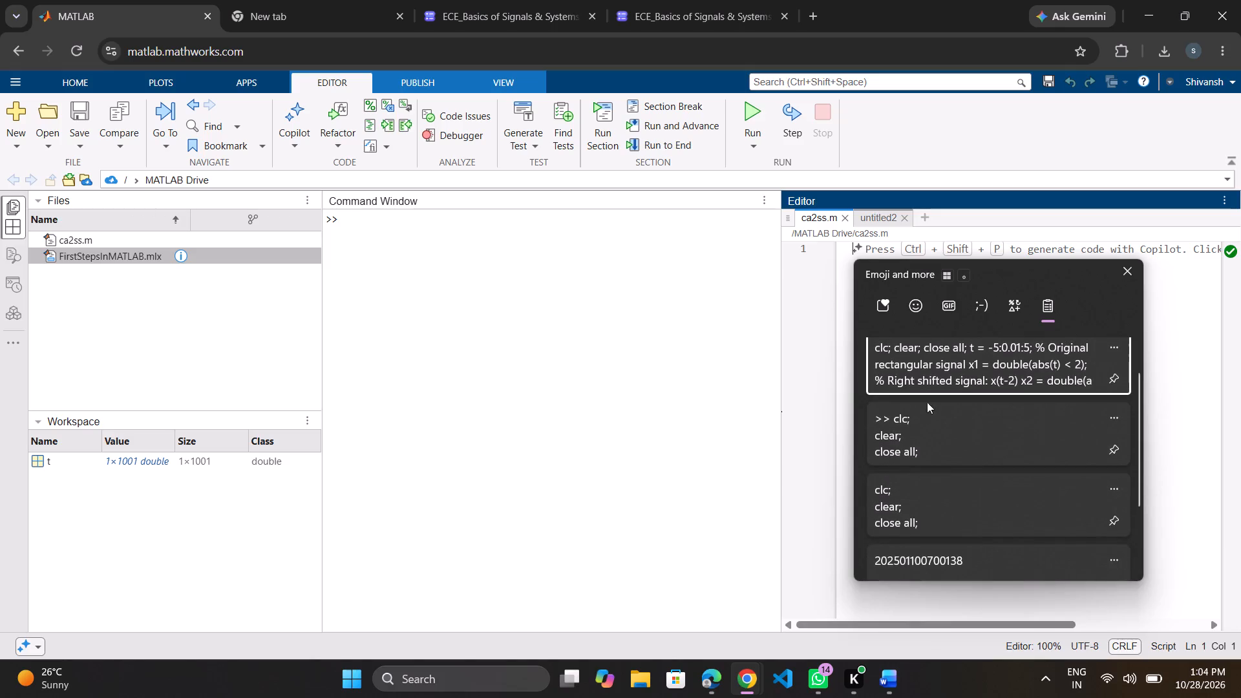
left_click(931, 428)
key("ctrl+v")
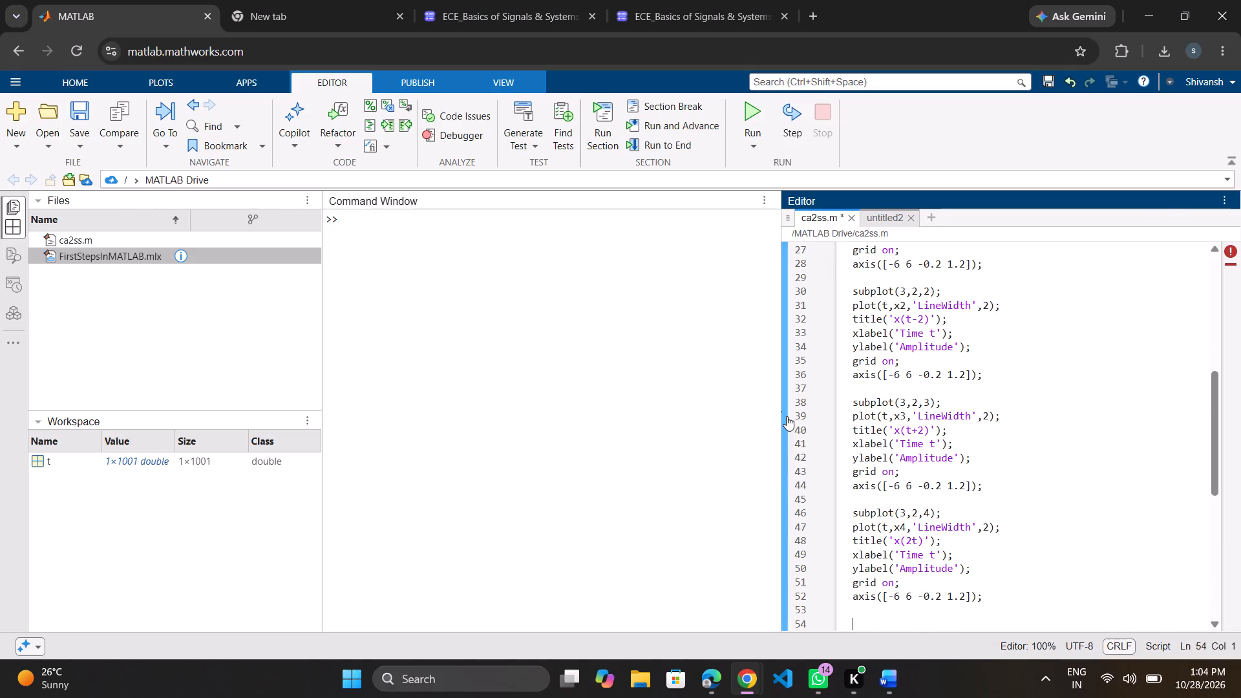
scroll(1013, 513, "down", 4)
scroll(1013, 513, "up", 8)
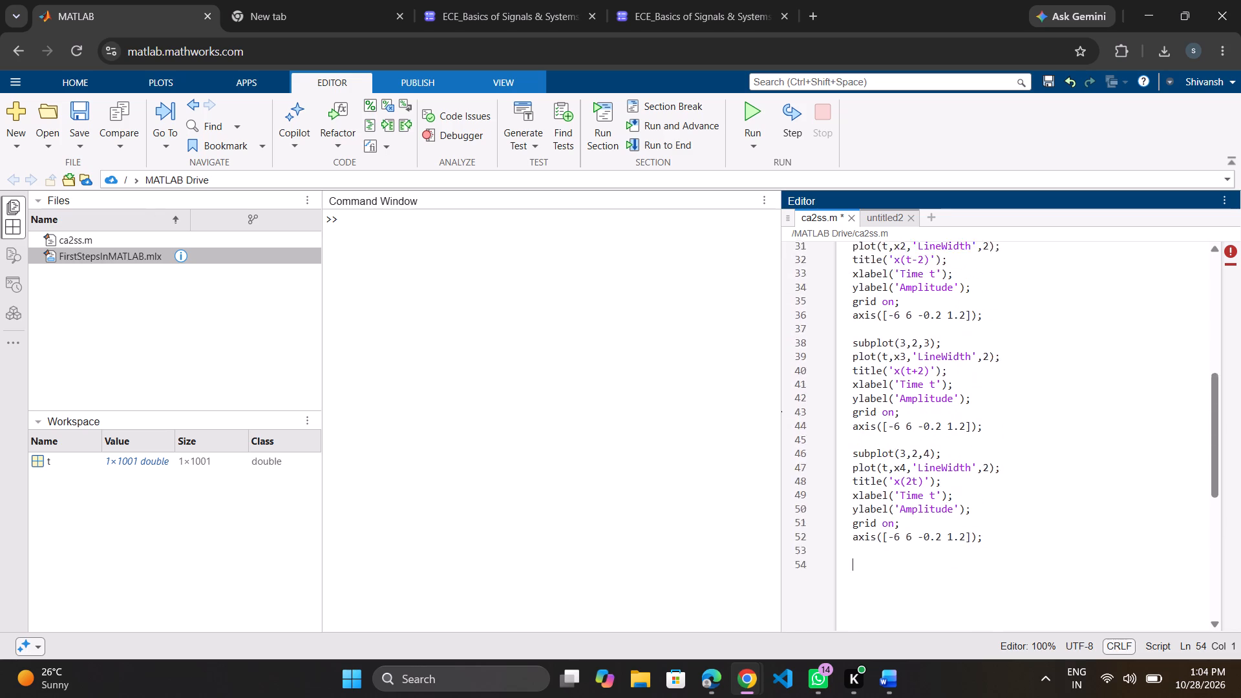
scroll(1013, 513, "up", 4)
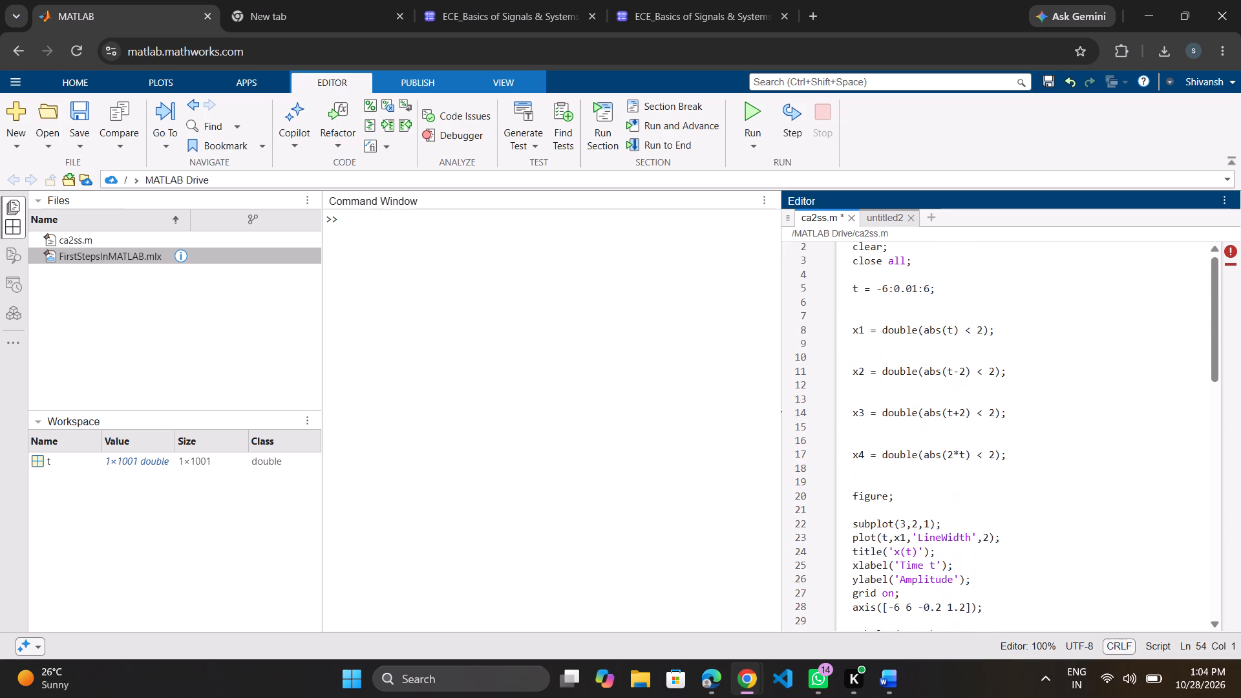
key("Return")
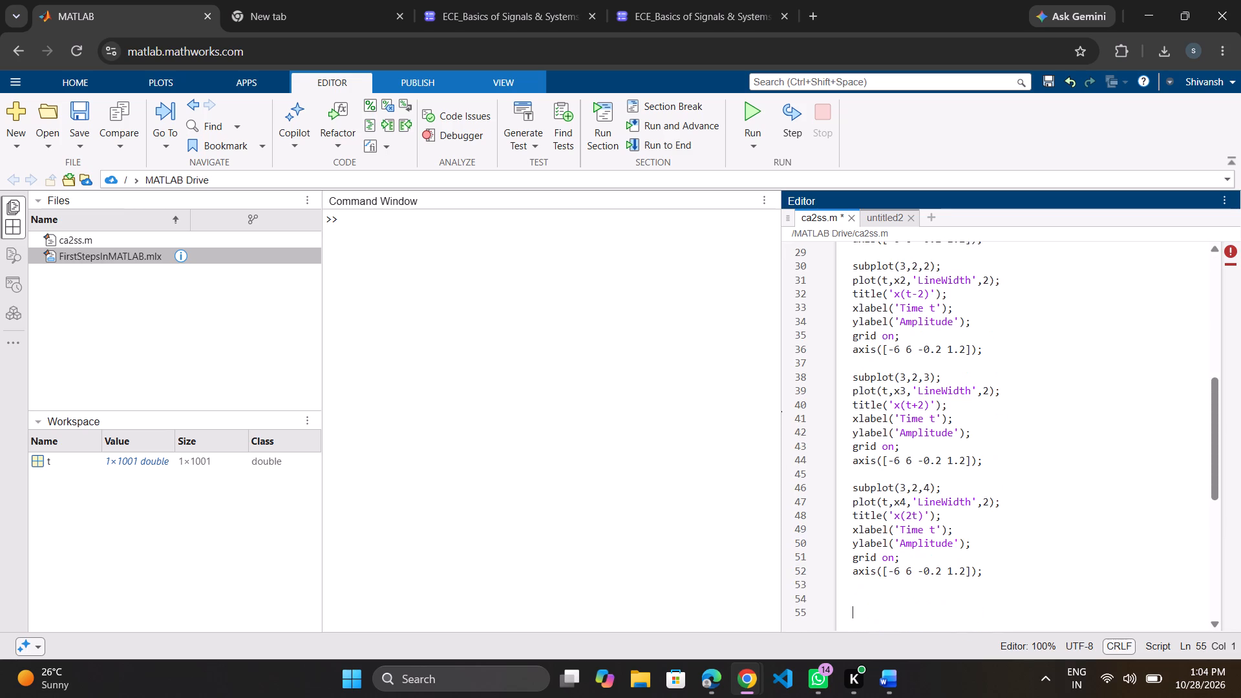
Hide the header bars of the Editor and Command Window panels.
left_click(1225, 202)
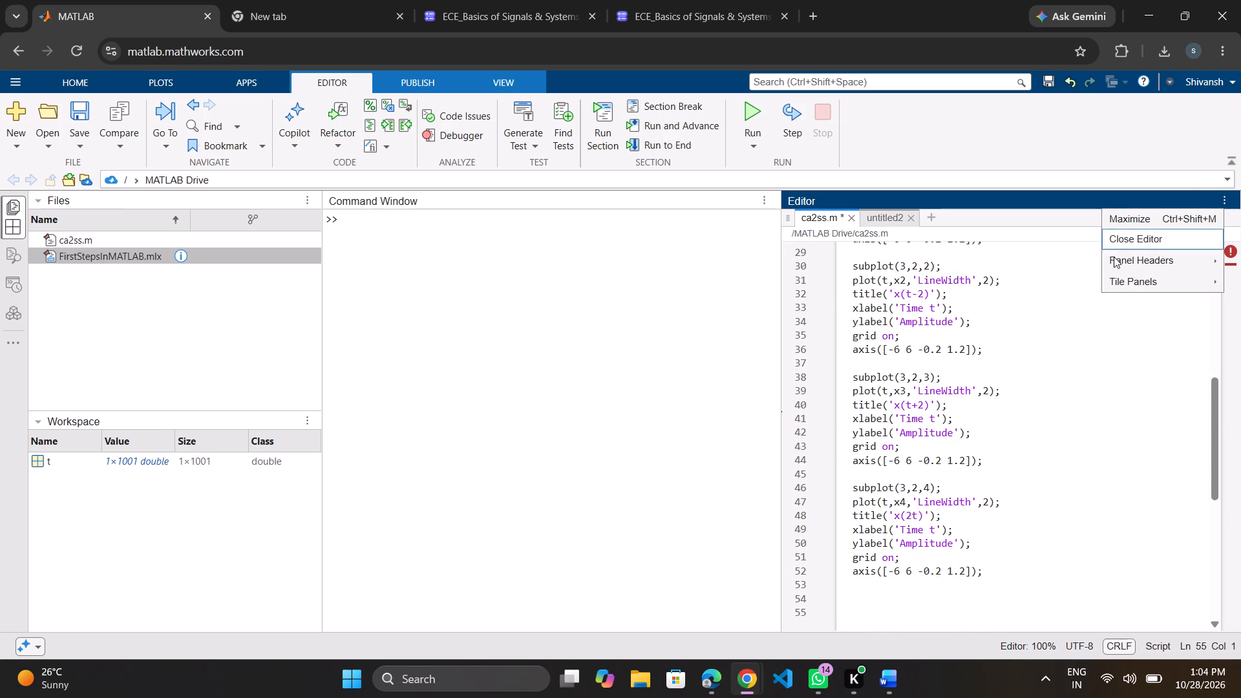
left_click(1054, 314)
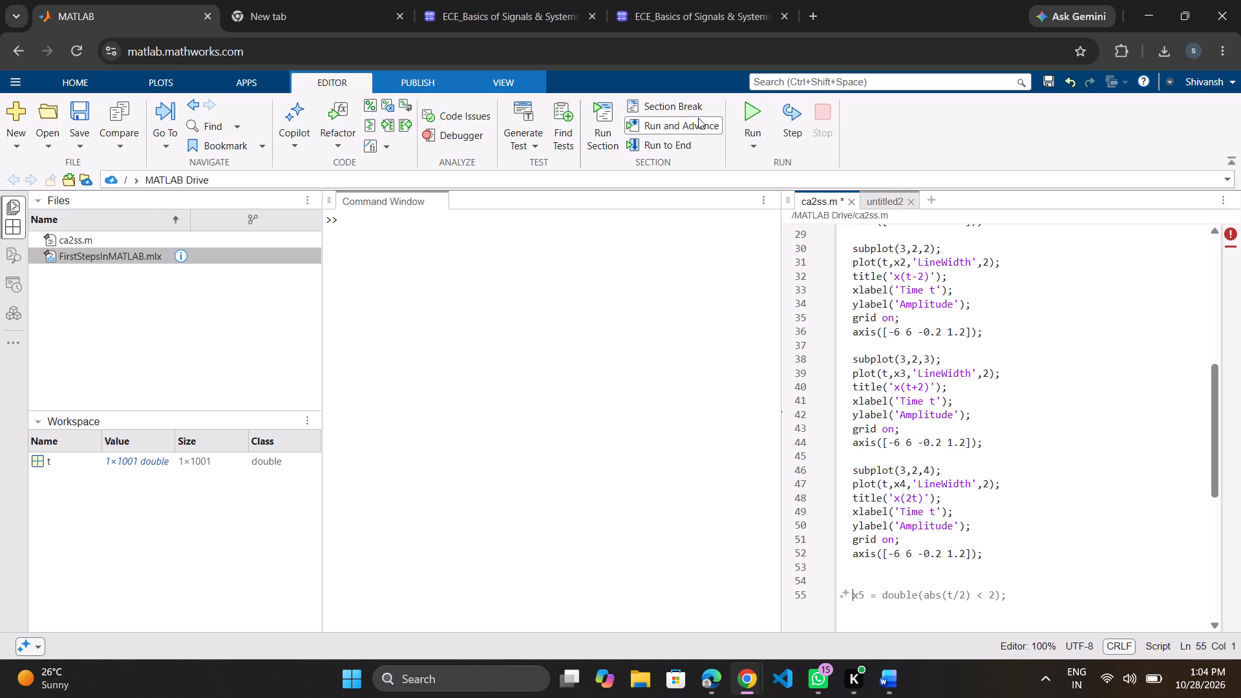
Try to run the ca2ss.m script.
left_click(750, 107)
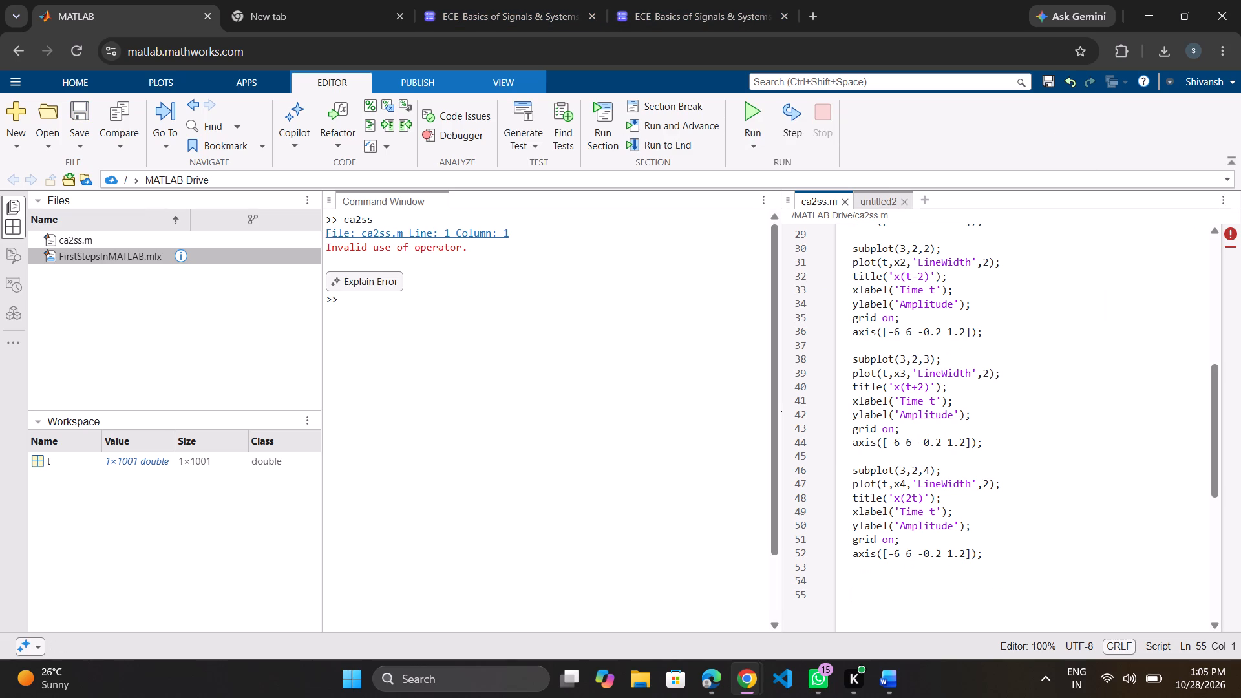
Delete the stray ">>" and the space before clc on line 1 of ca2ss.m.
scroll(1021, 308, "up", 9)
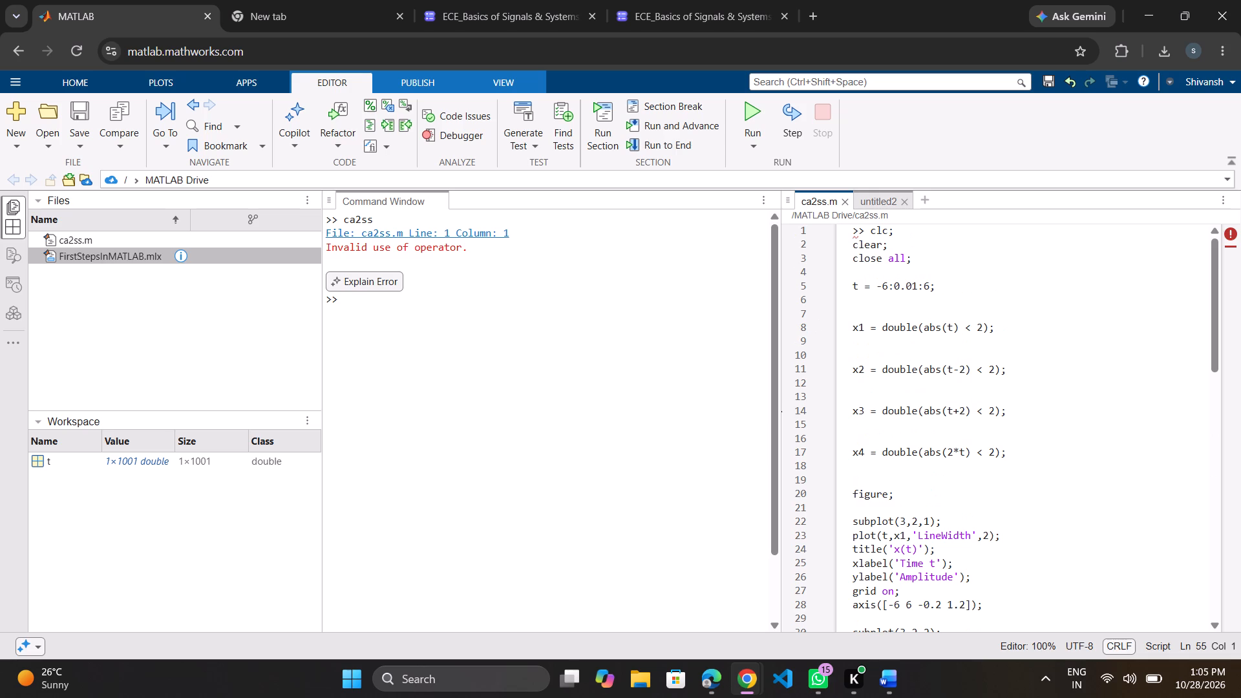
left_click(862, 230)
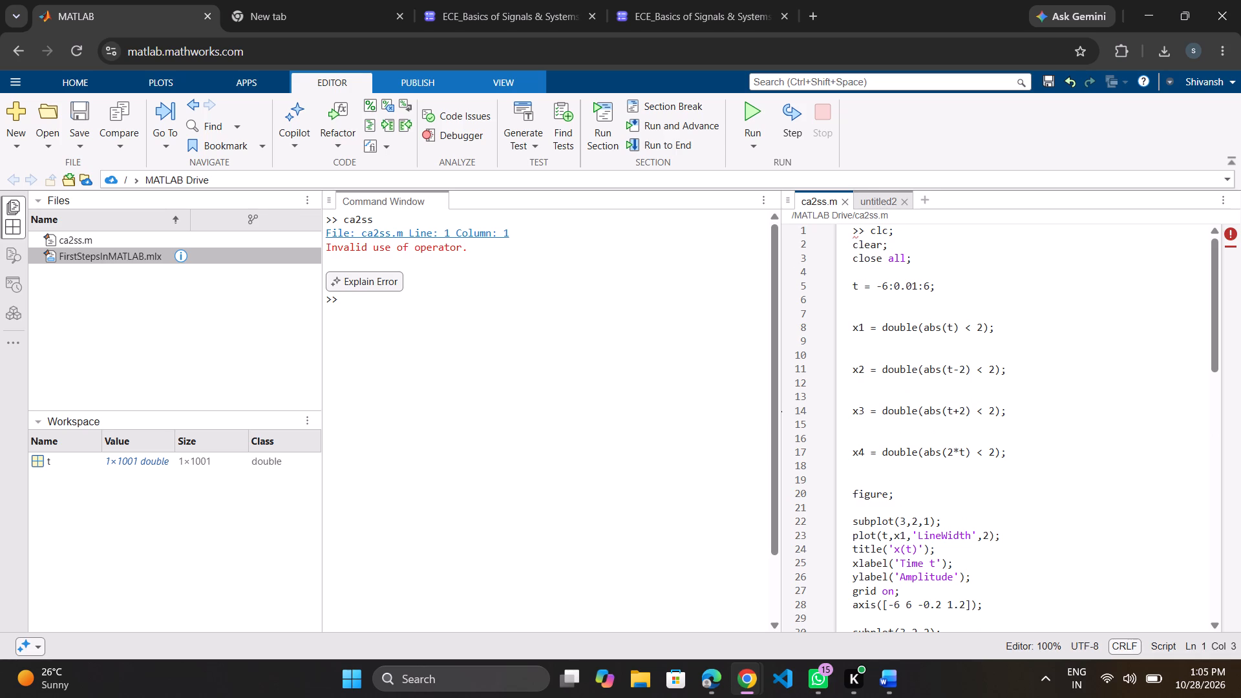
key("BackSpace")
key("BackSpace")
key("BackSpace")
key("Right")
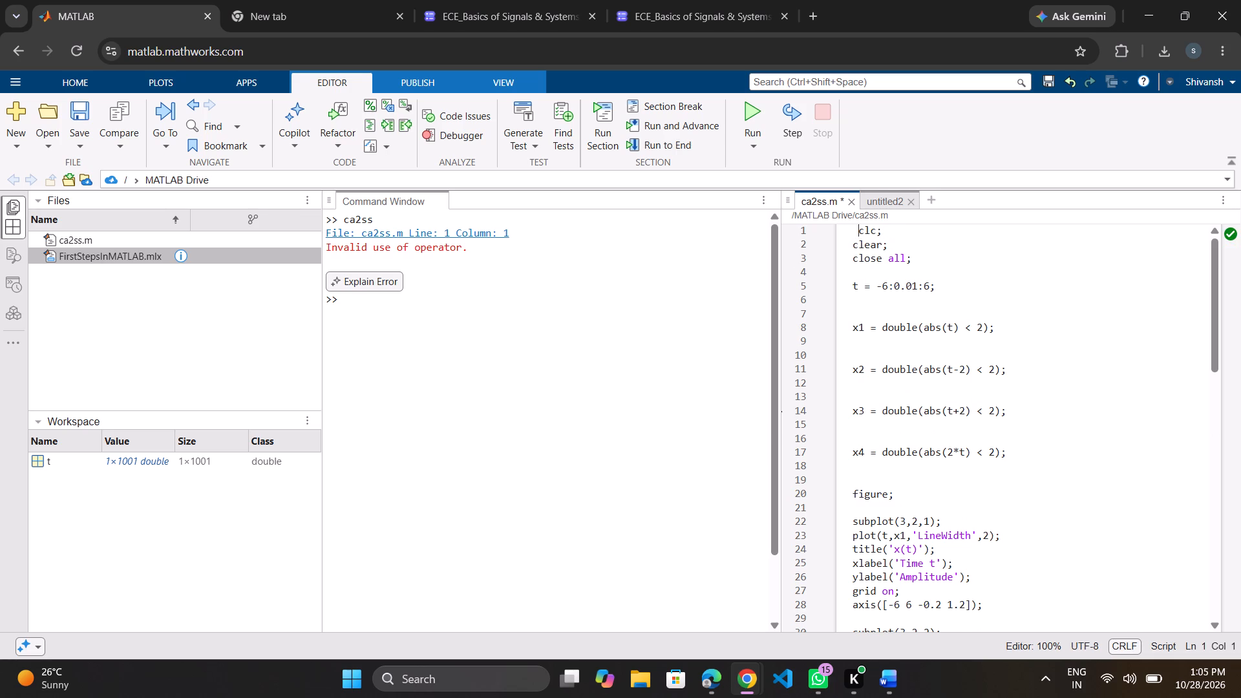
key("BackSpace")
Run the corrected ca2ss.m script to plot the signals.
left_click(748, 116)
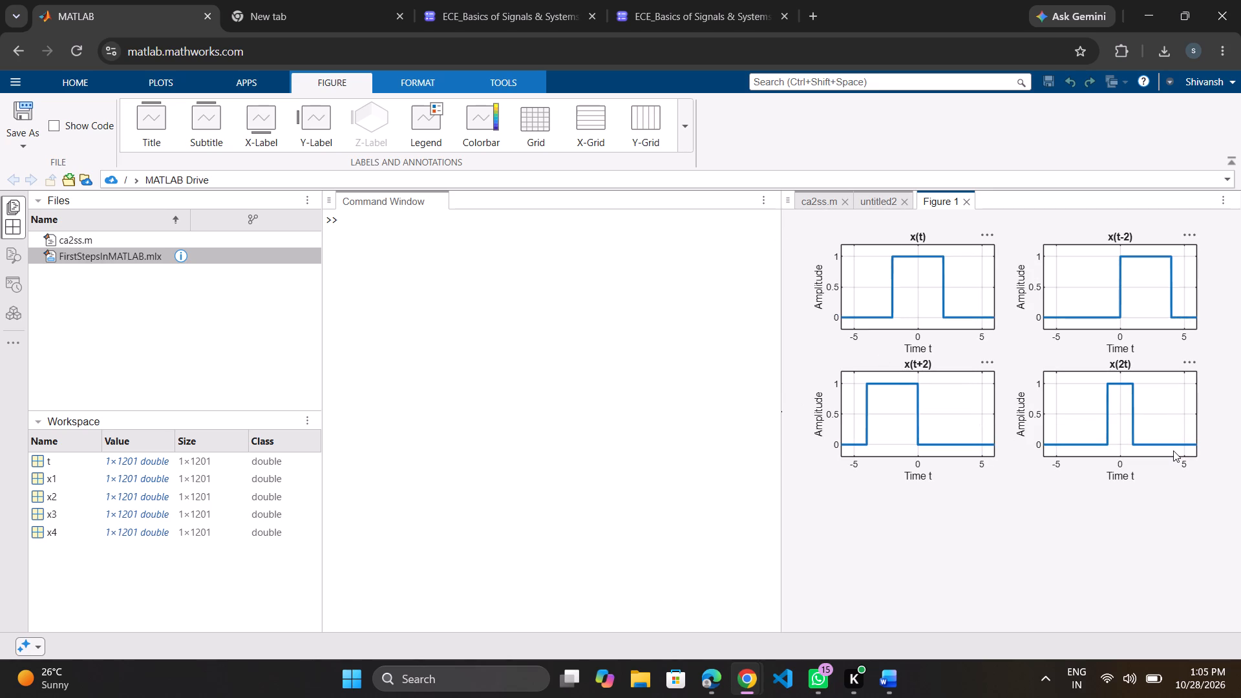
Capture a screenshot of the four signal plots x(t), x(t-2), x(t+2) and x(2t), and dismiss the capture notification.
key("shift+super+s")
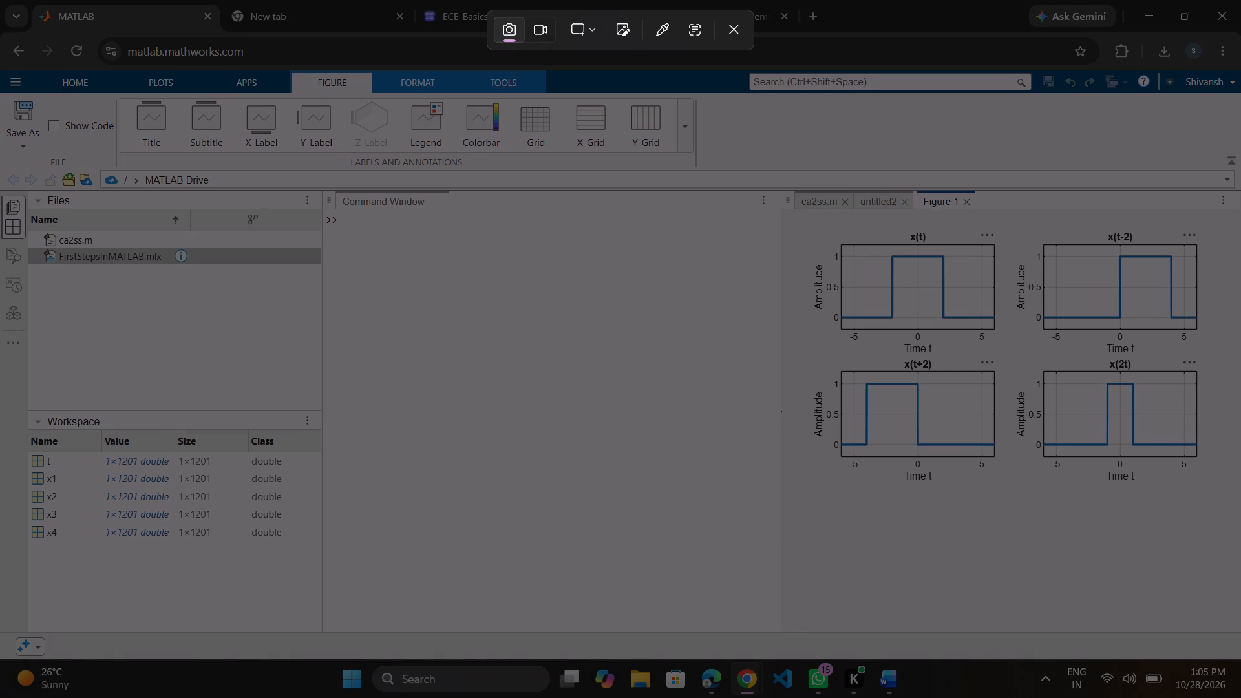
left_click_drag(798, 224, 1106, 418)
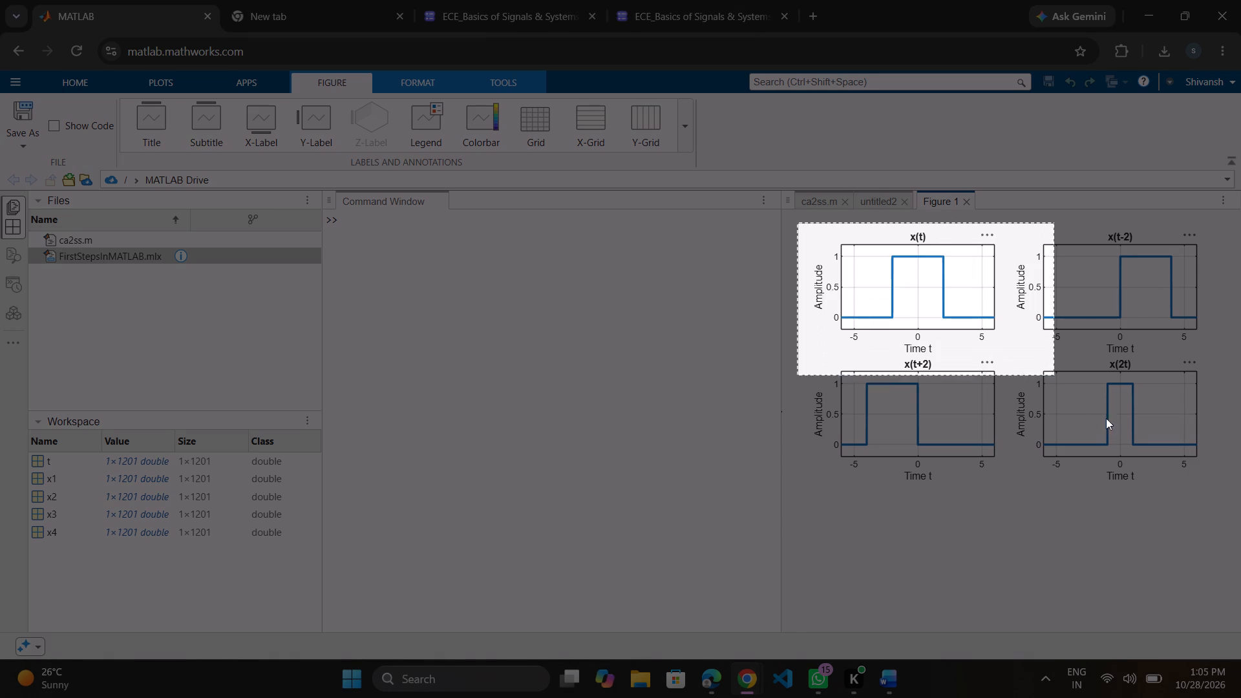
left_click_drag(1106, 418, 1219, 497)
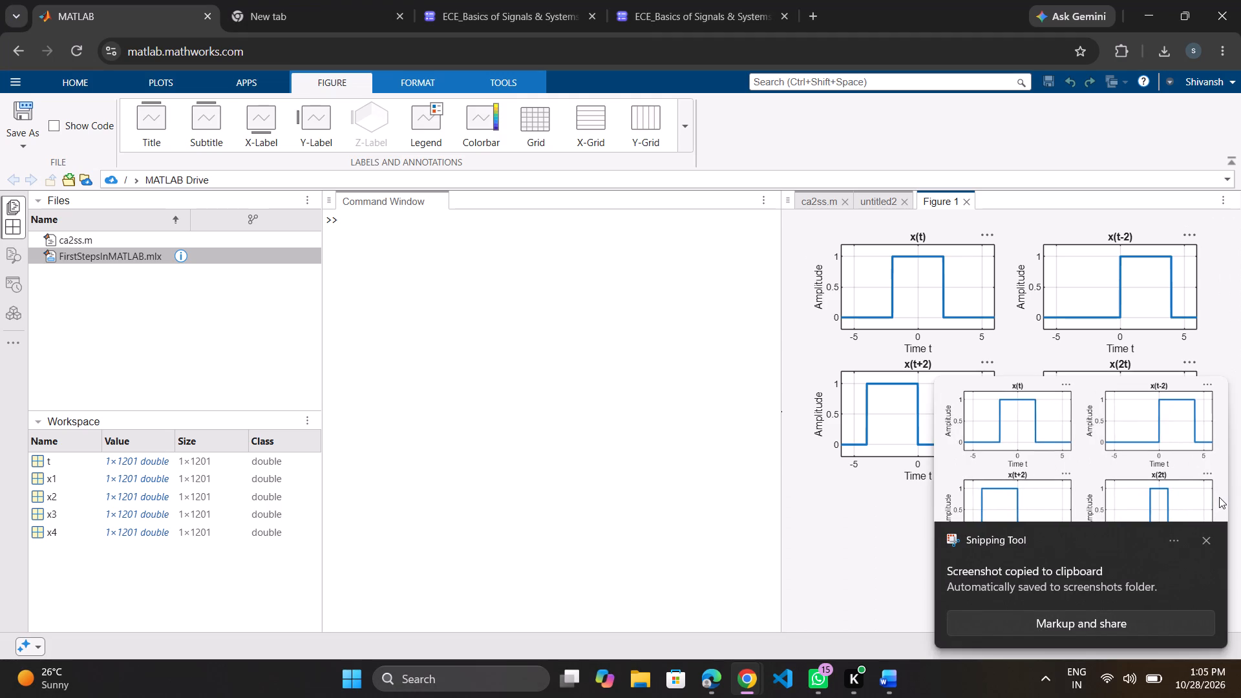
left_click(884, 537)
left_click(1207, 545)
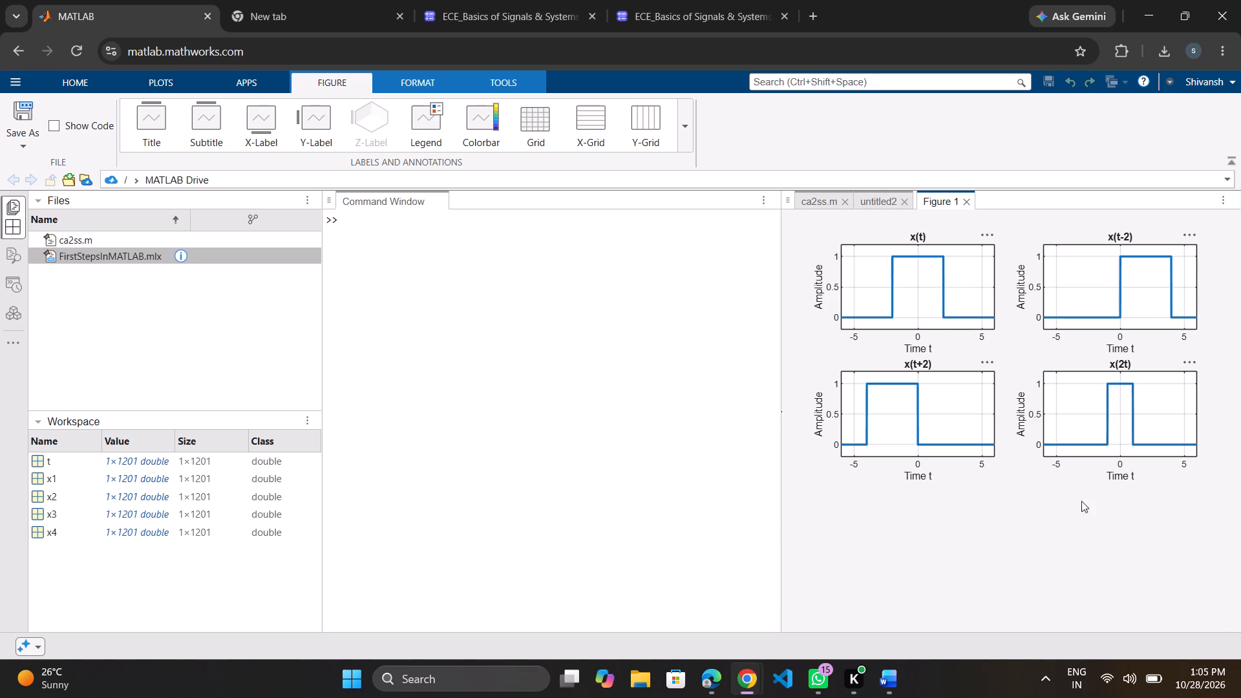
Copy the complete code of ca2ss.m to the clipboard.
left_click(812, 196)
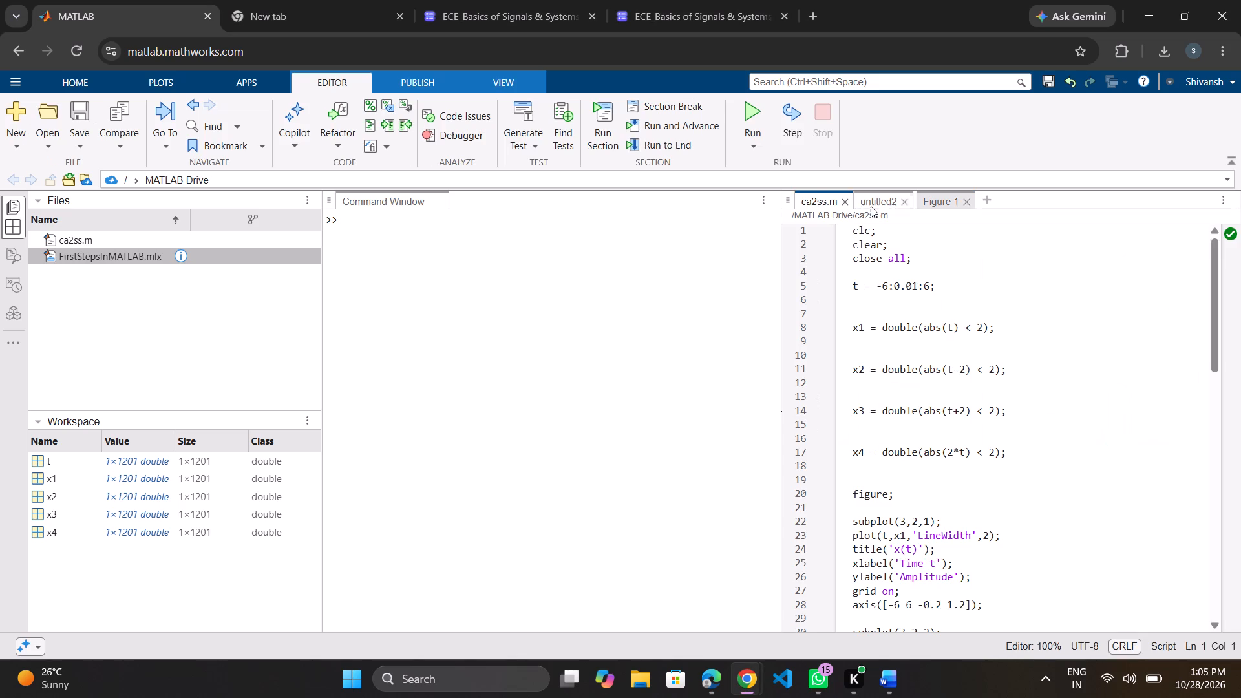
scroll(1048, 533, "down", 6)
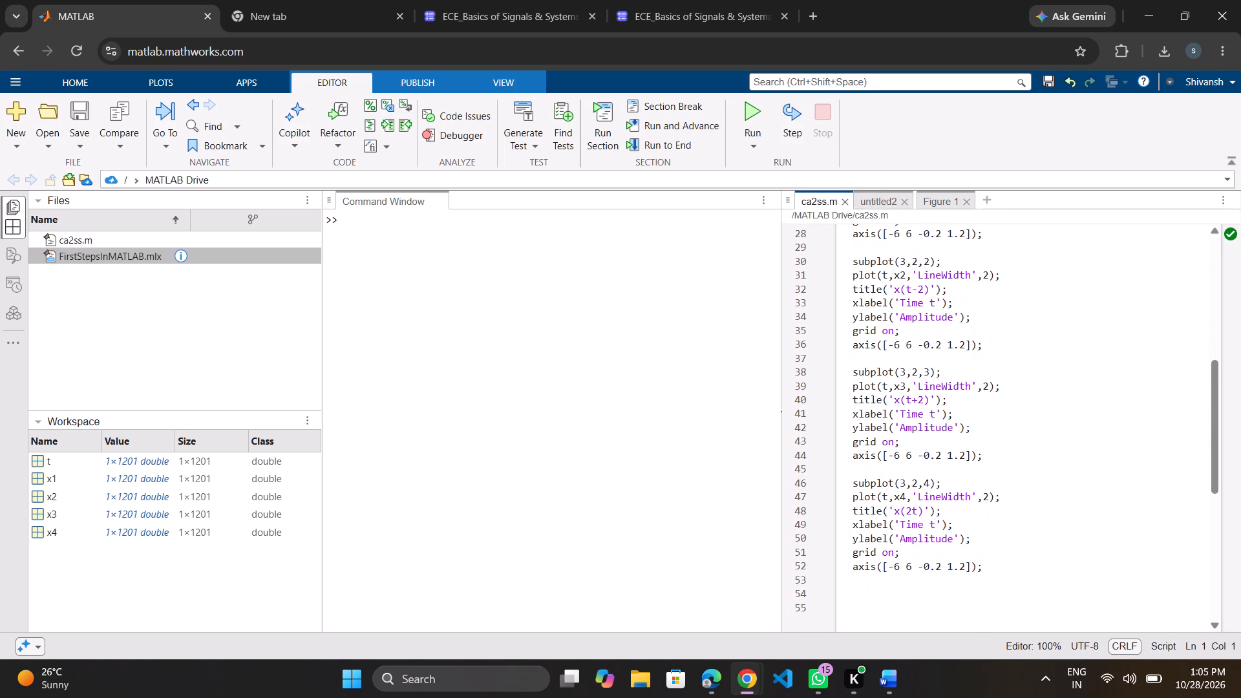
left_click_drag(1019, 571, 831, 197)
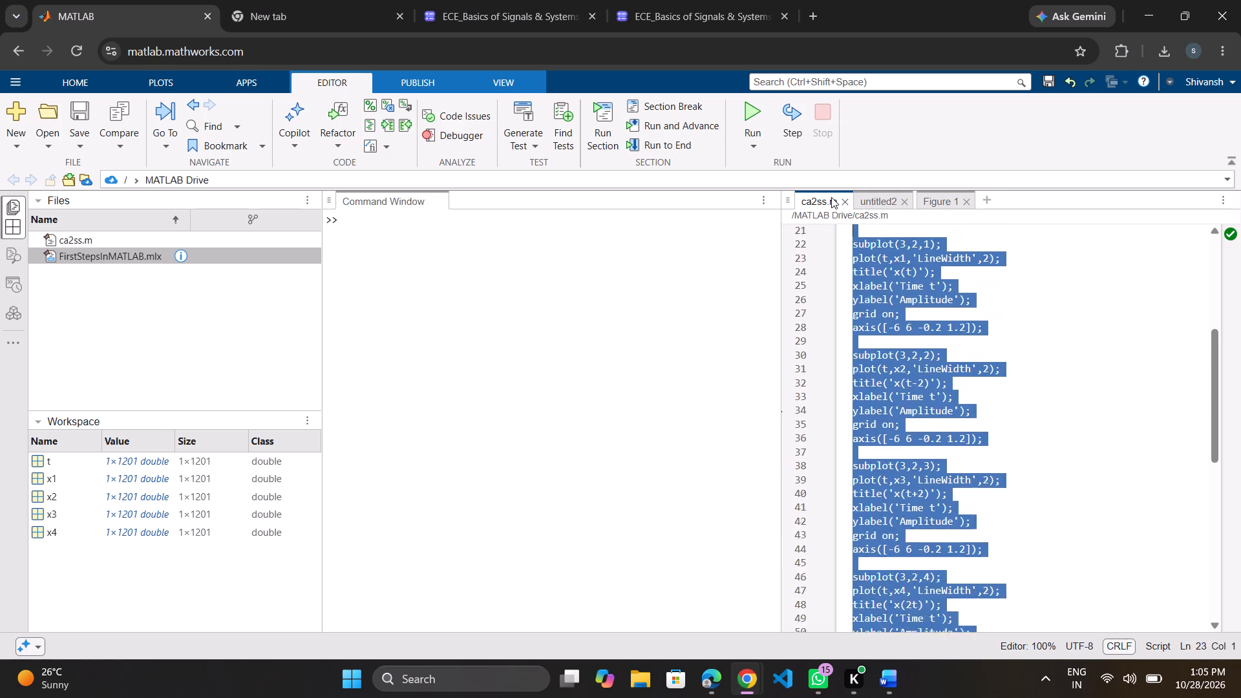
left_click_drag(831, 197, 837, 215)
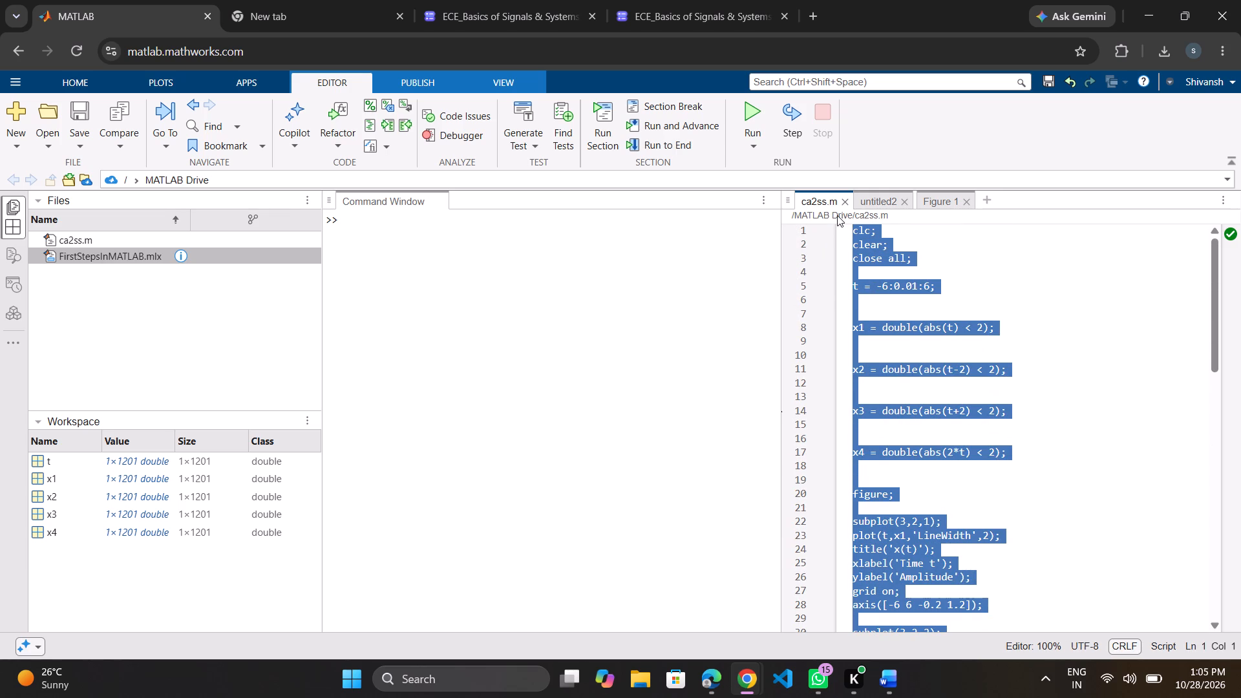
key("ctrl+c")
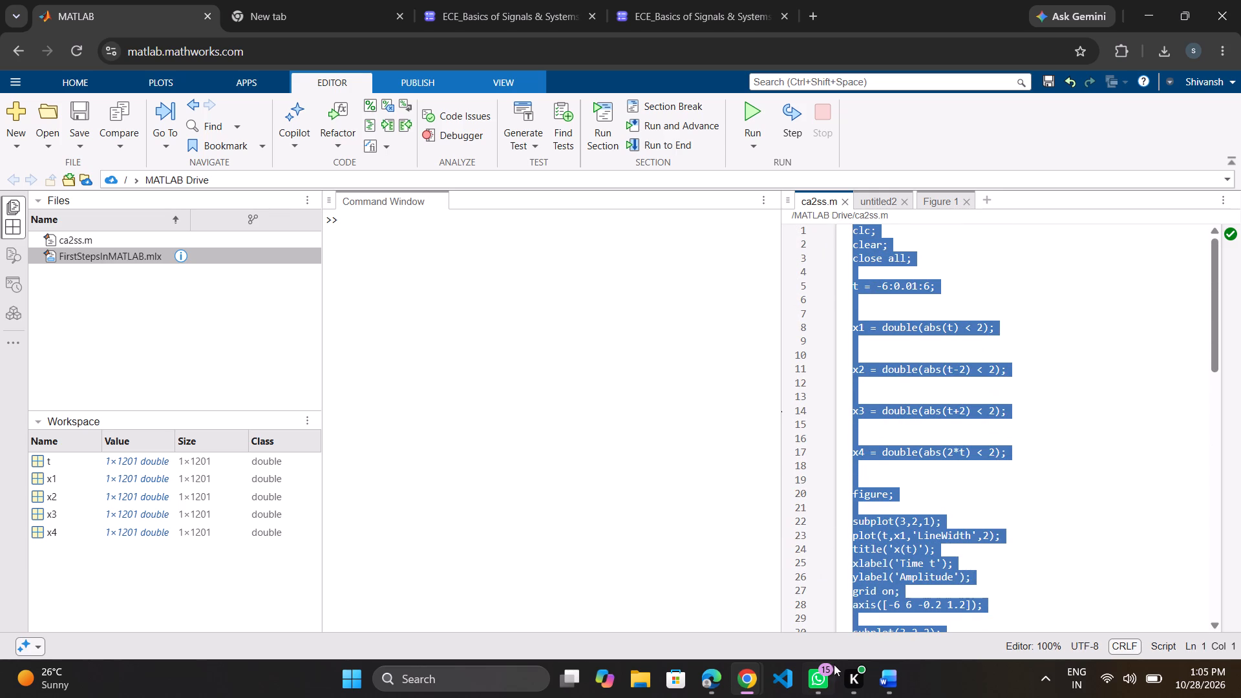
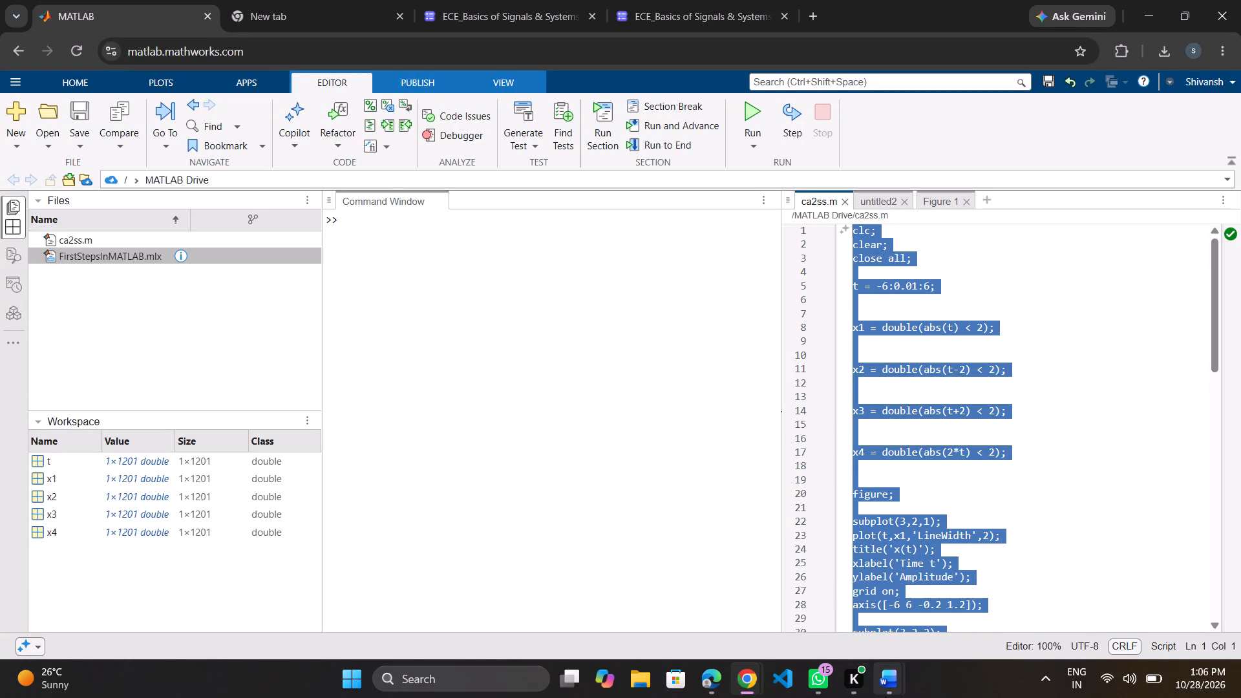
Switch to the Word report and enter MATLAB after the SOFTWARE REQURIED heading.
left_click(959, 606)
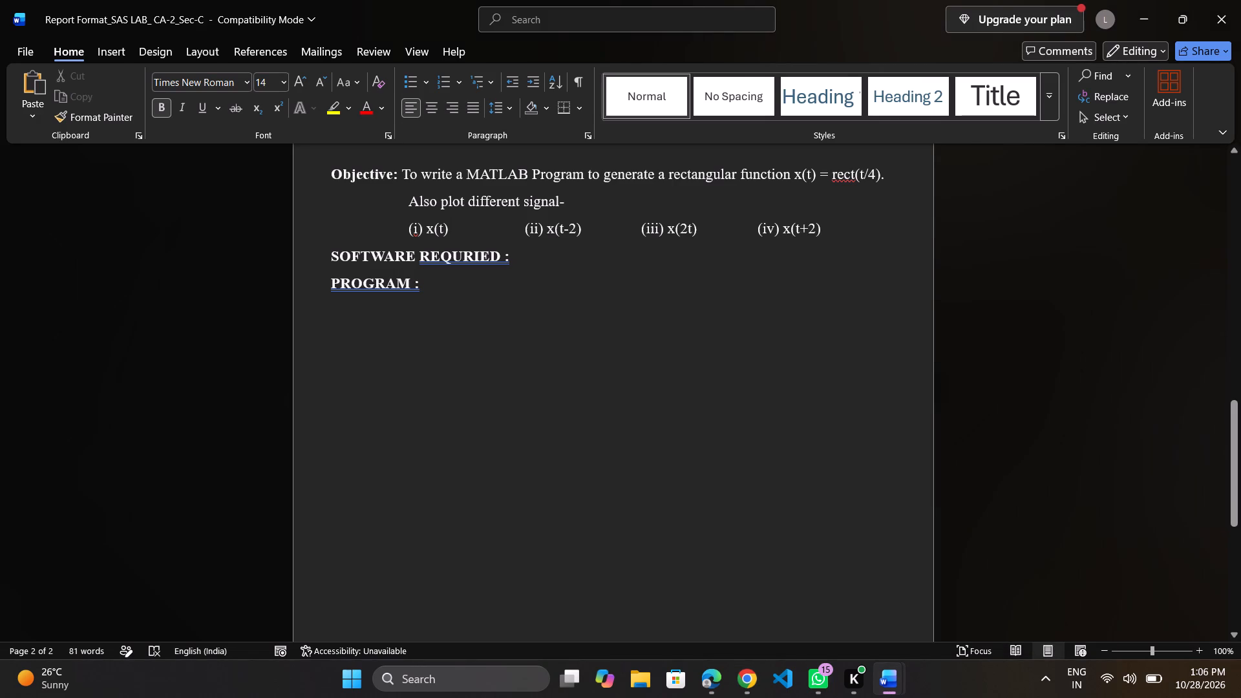
left_click(564, 257)
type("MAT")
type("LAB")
Paste the copied ca2ss.m code from the clipboard history after the PROGRAM heading.
left_click(484, 295)
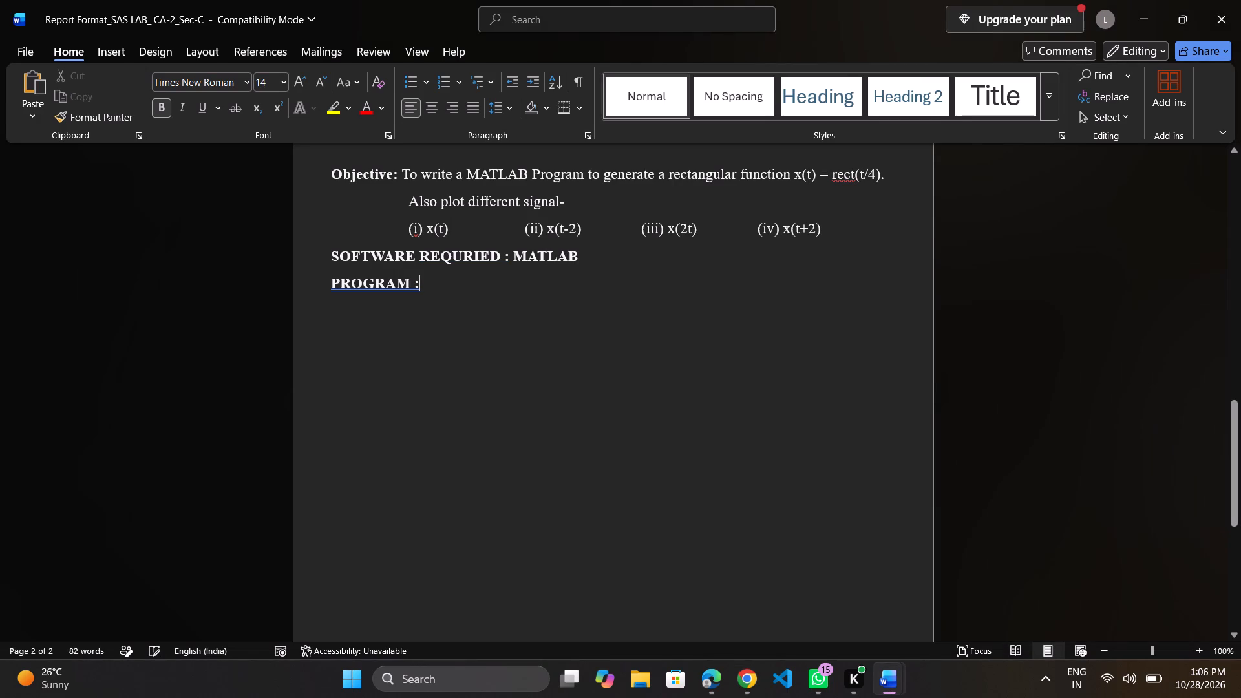
key("super+v")
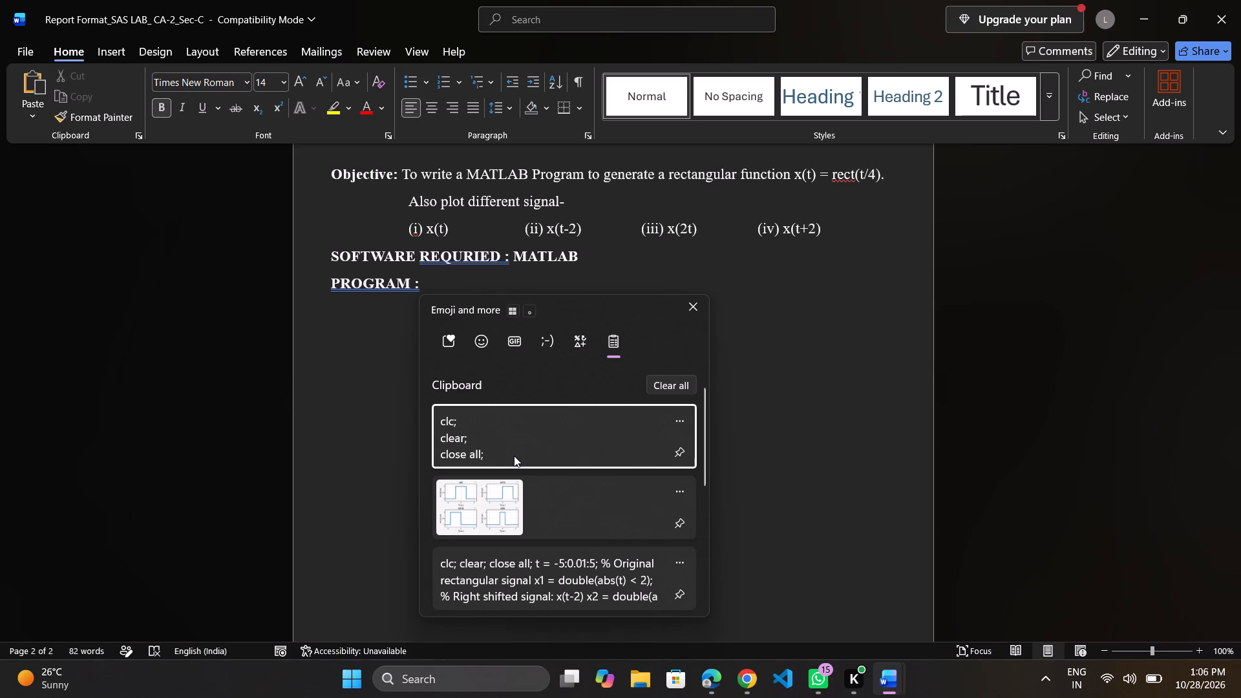
left_click(514, 452)
key("ctrl+v")
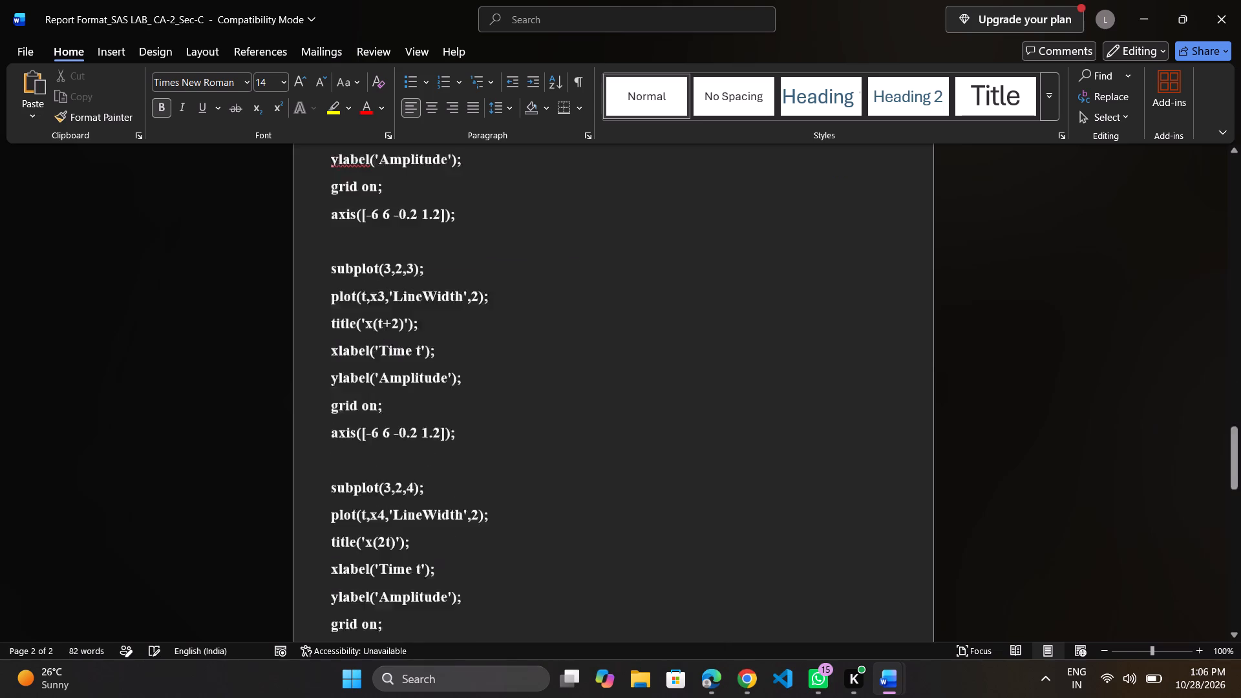
Insert the captured signal-plots image from the clipboard history after the Curve / Figure heading.
scroll(648, 514, "down", 7)
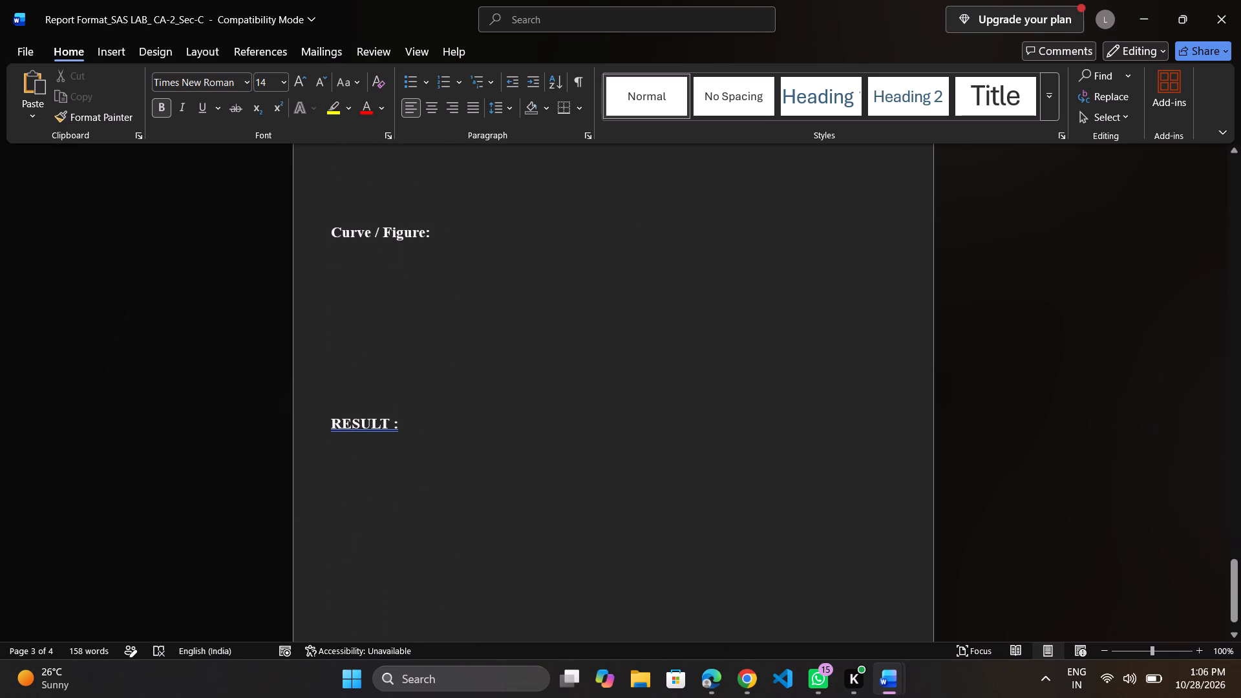
left_click(485, 231)
key("super+v")
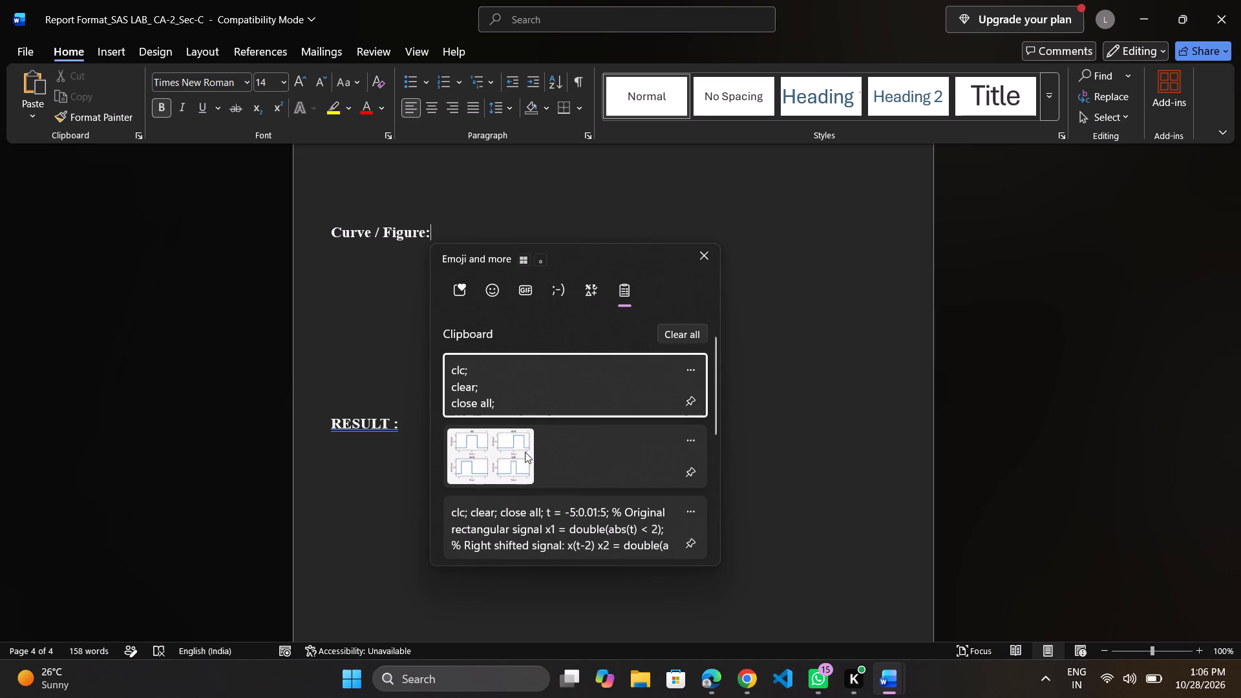
left_click(525, 452)
key("ctrl+v")
Write "The graphs were plotted." after the RESULT heading.
scroll(693, 569, "down", 5)
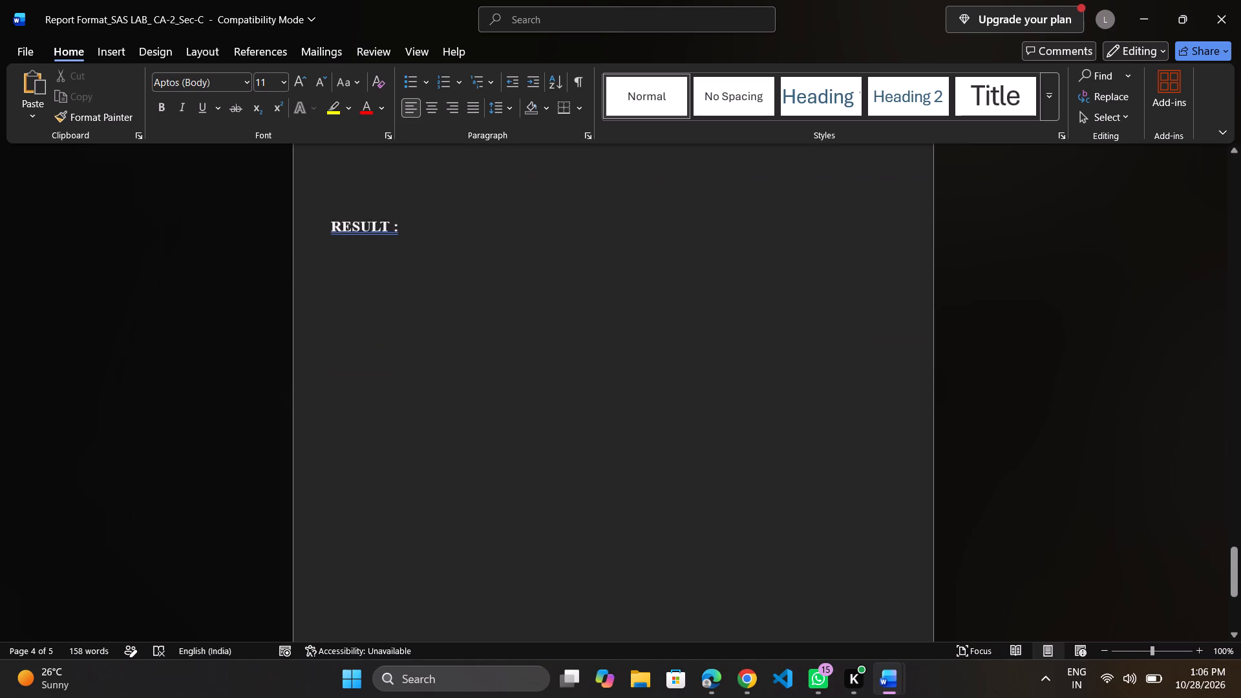
left_click(553, 215)
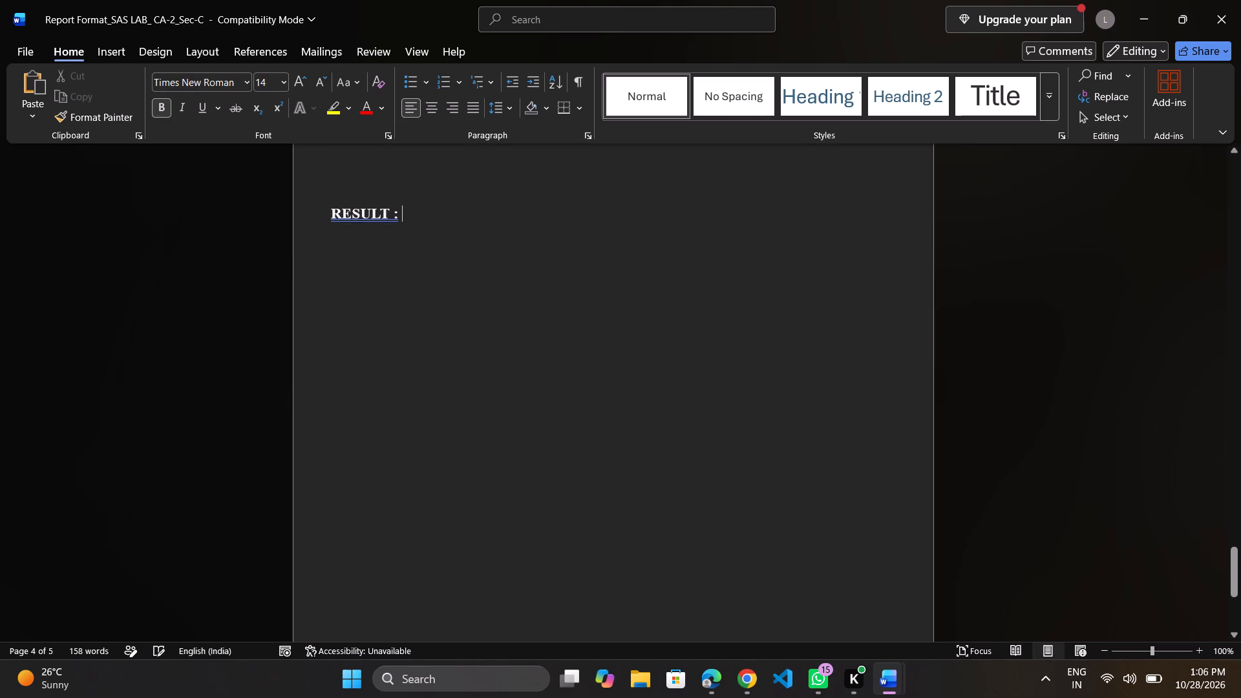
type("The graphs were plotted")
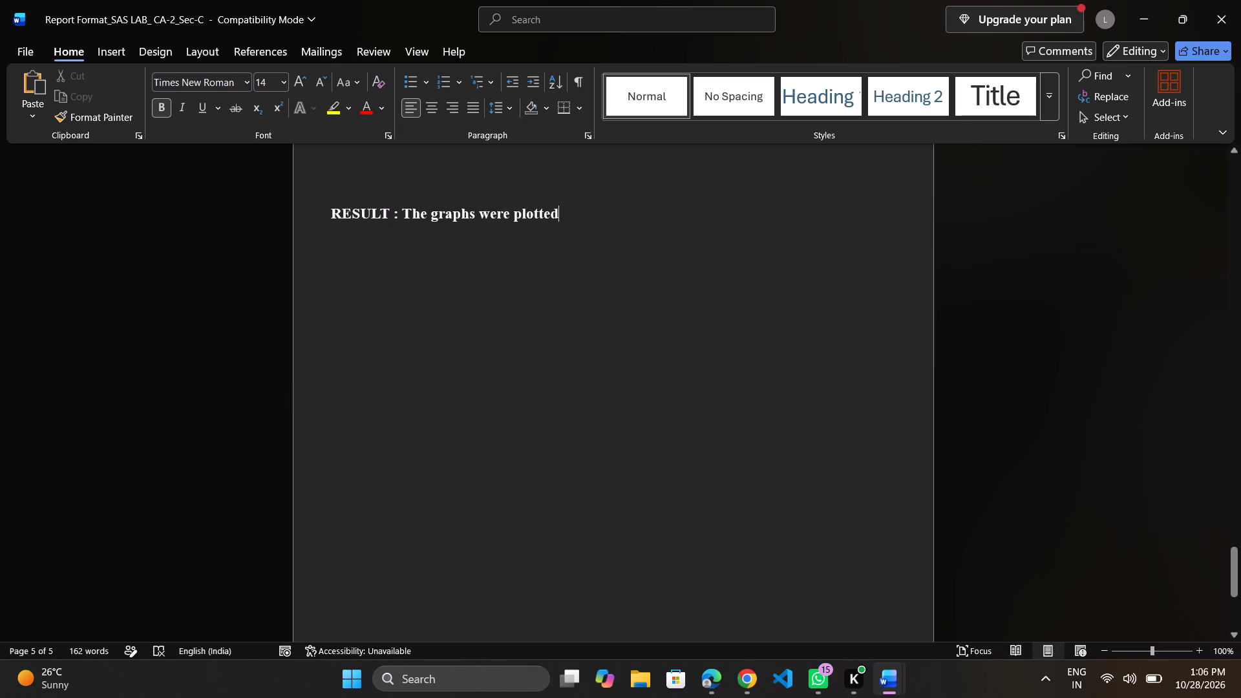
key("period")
Check through the report and move the first code line, clc;, onto its own line below the PROGRAM heading.
scroll(597, 197, "up", 4)
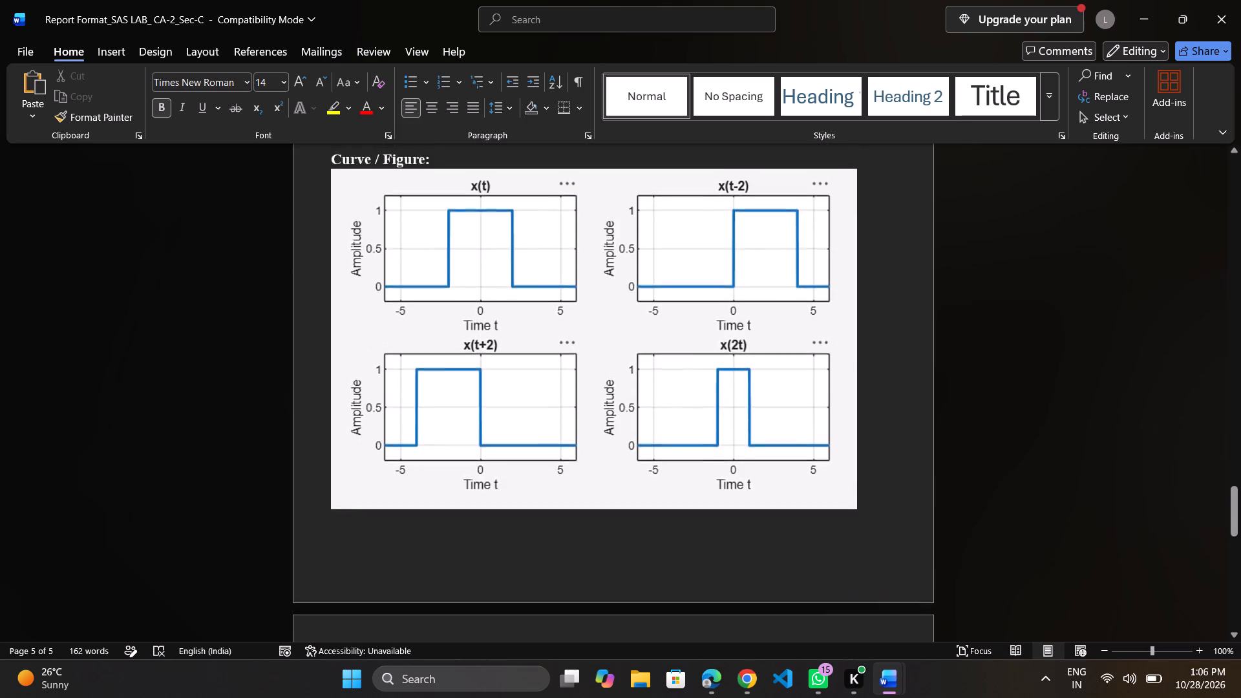
scroll(597, 197, "up", 11)
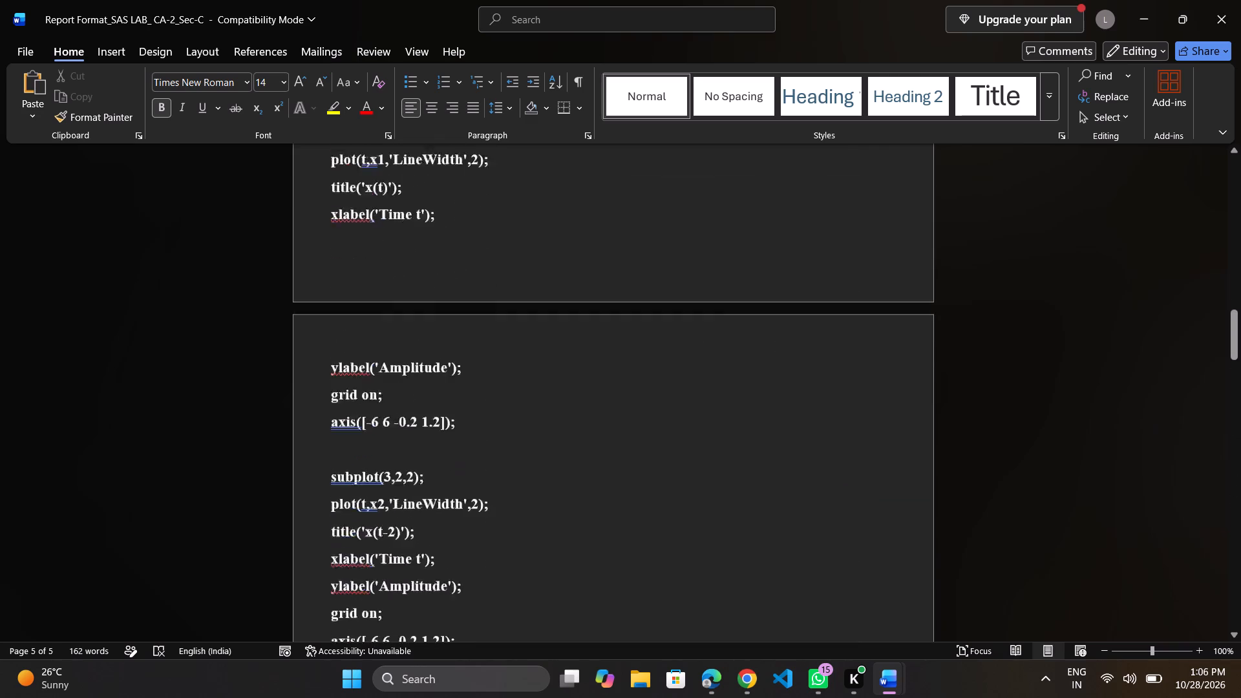
scroll(597, 197, "up", 8)
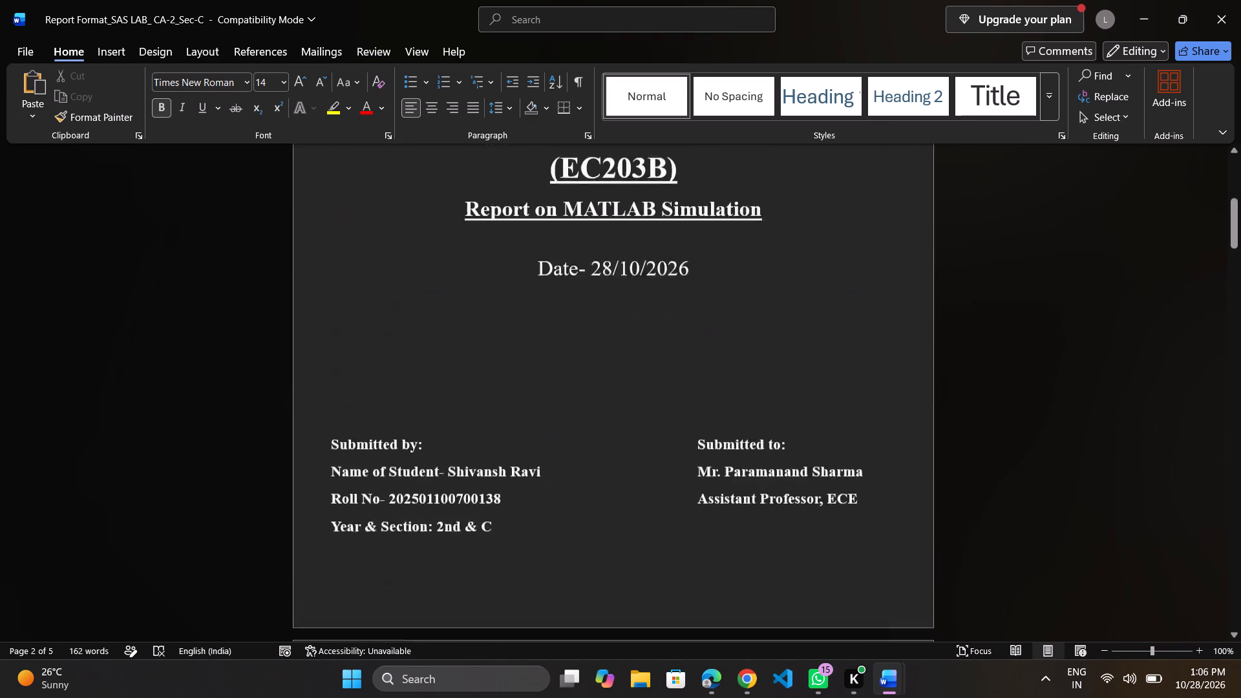
scroll(597, 197, "down", 4)
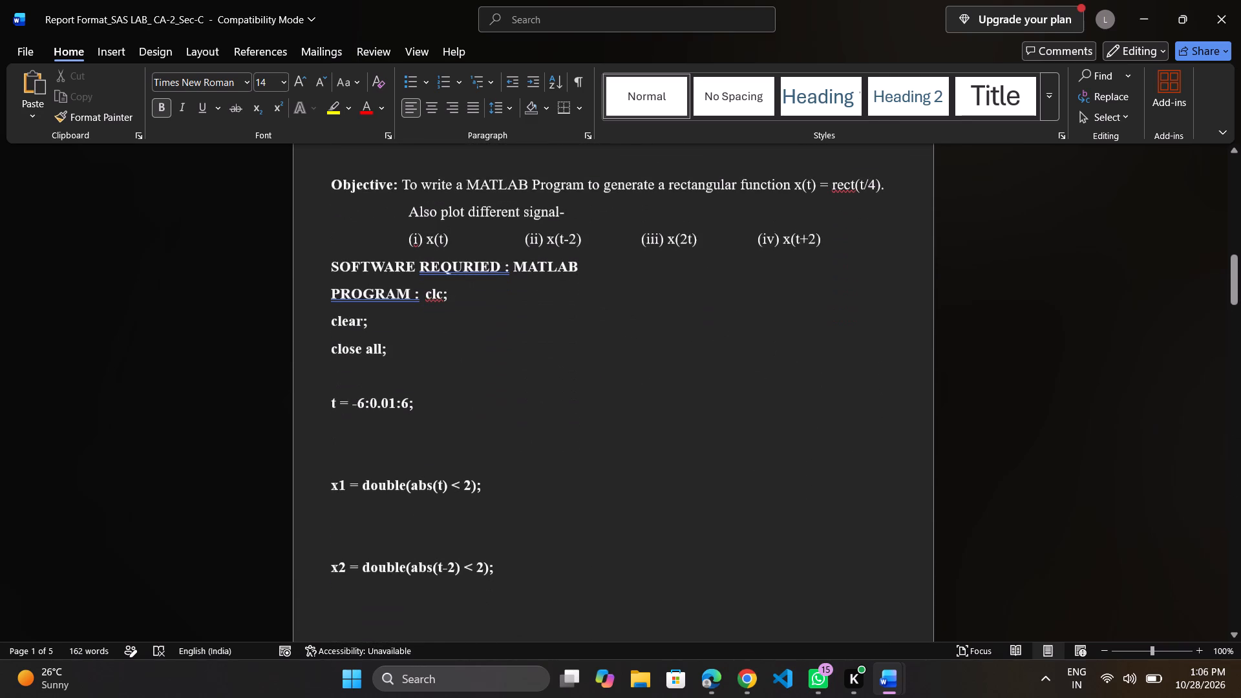
scroll(597, 197, "down", 1)
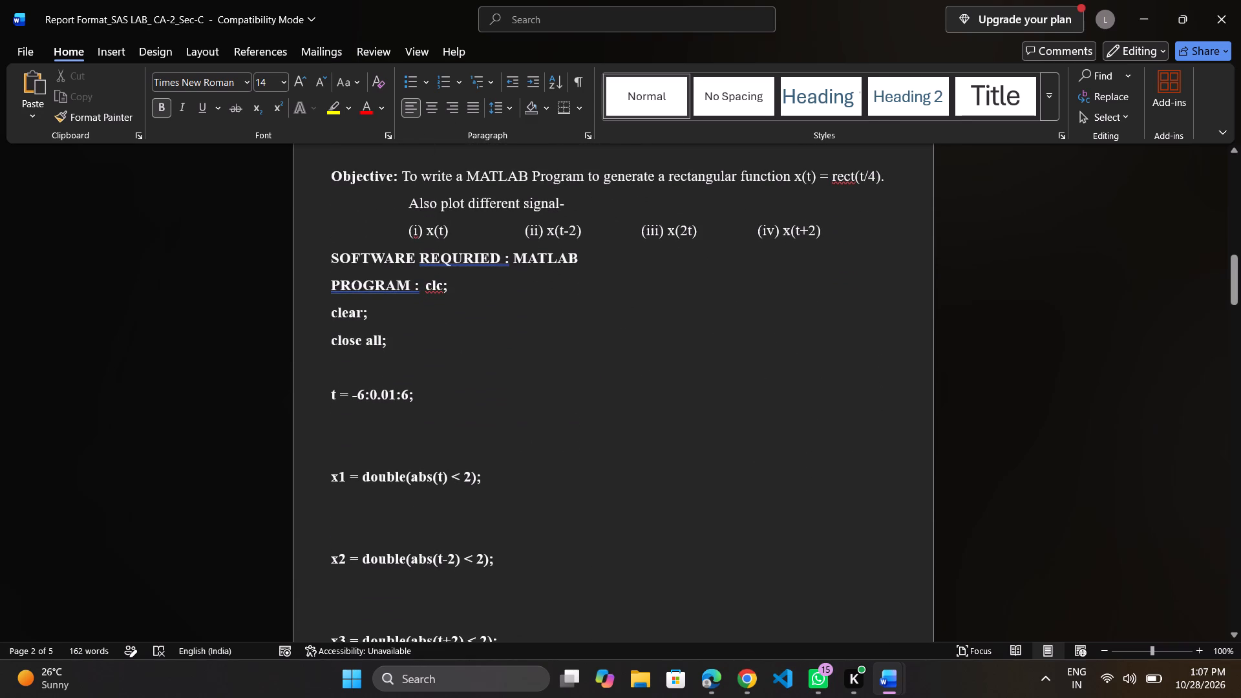
left_click(426, 286)
key("Return")
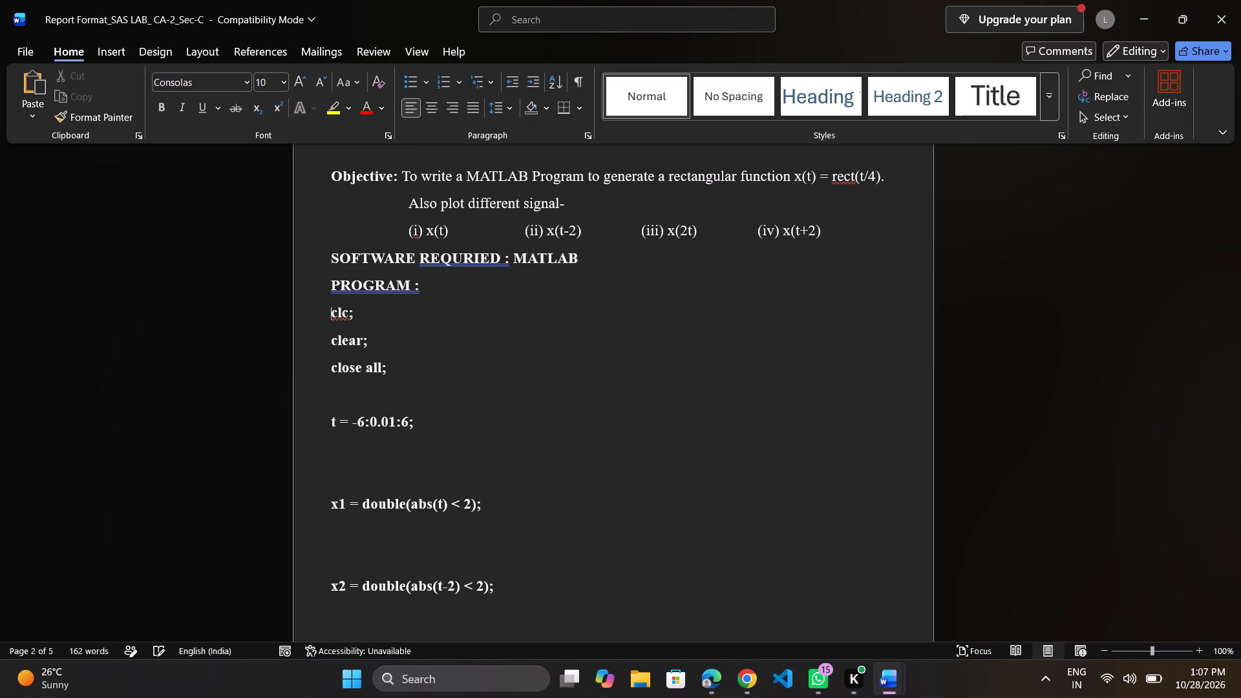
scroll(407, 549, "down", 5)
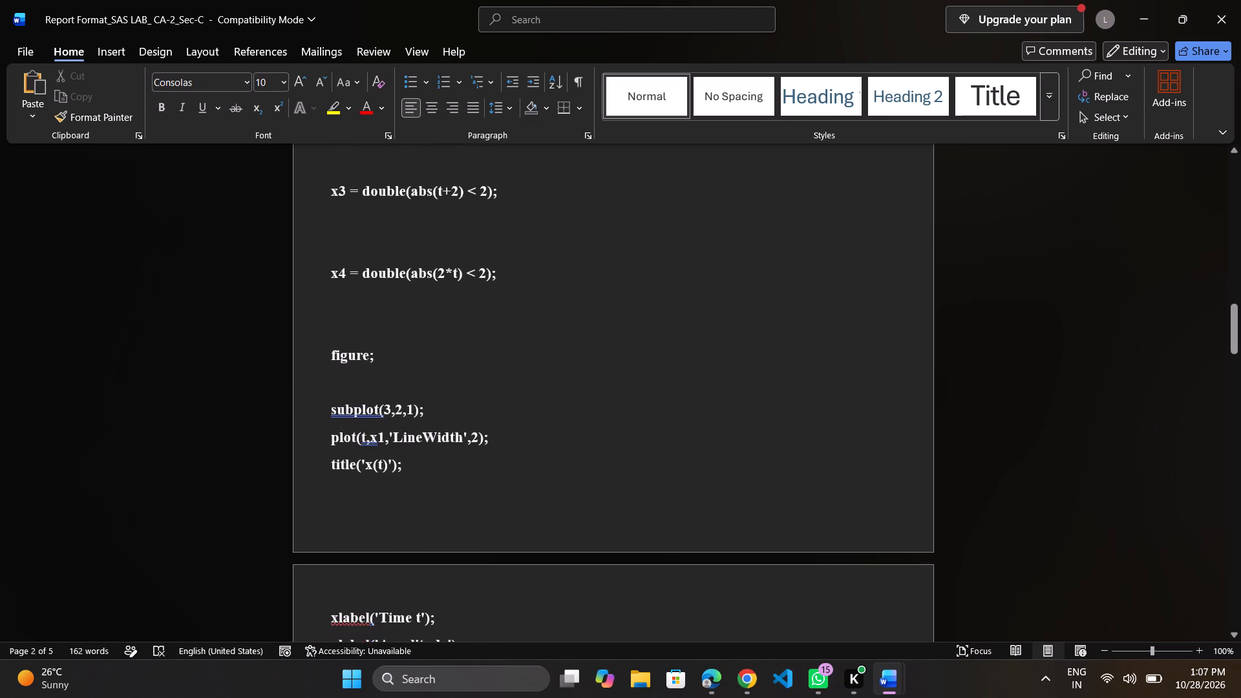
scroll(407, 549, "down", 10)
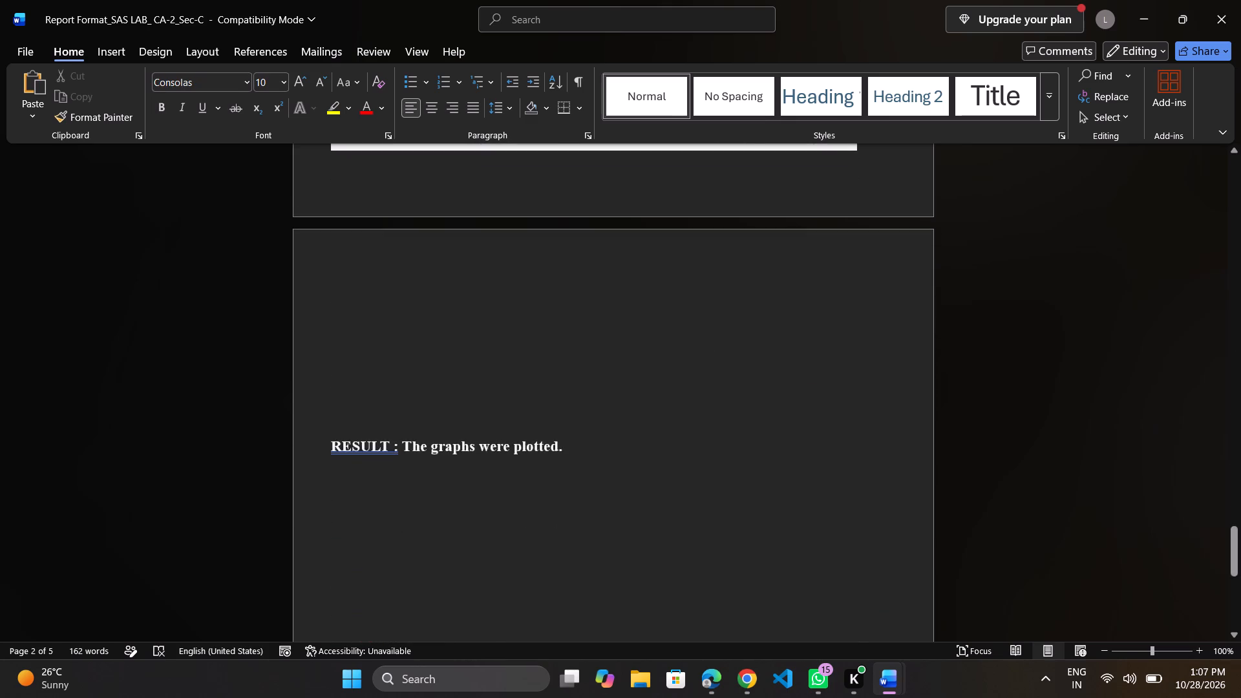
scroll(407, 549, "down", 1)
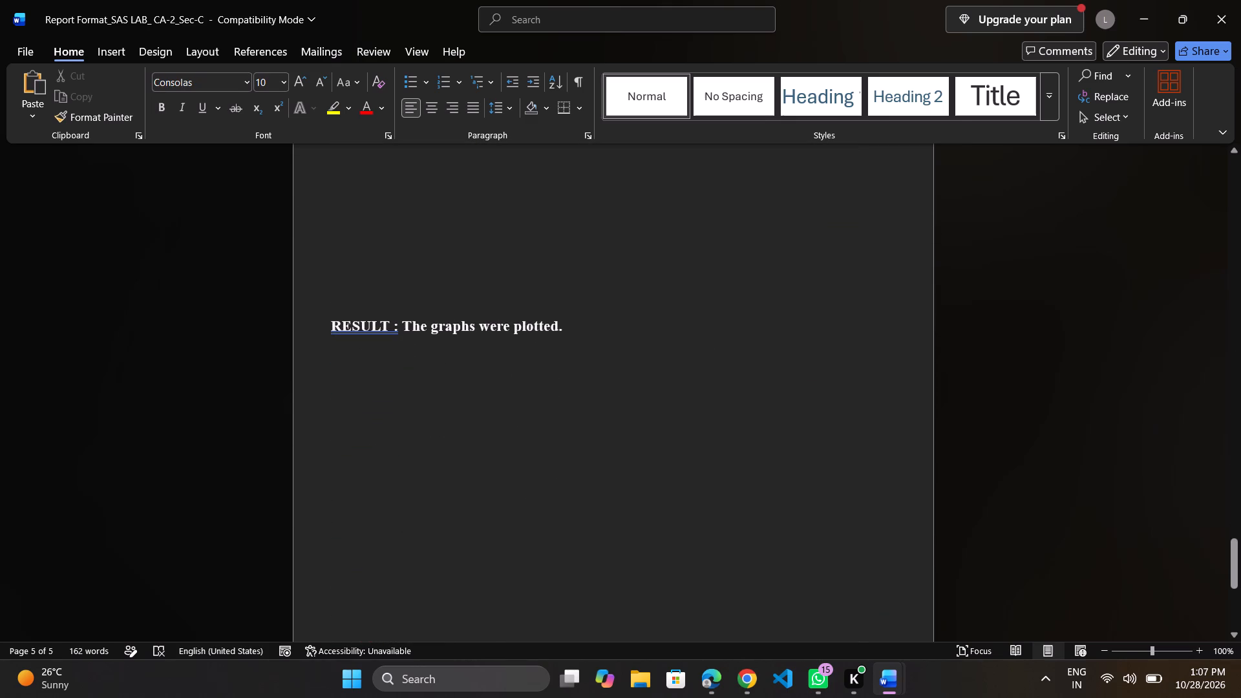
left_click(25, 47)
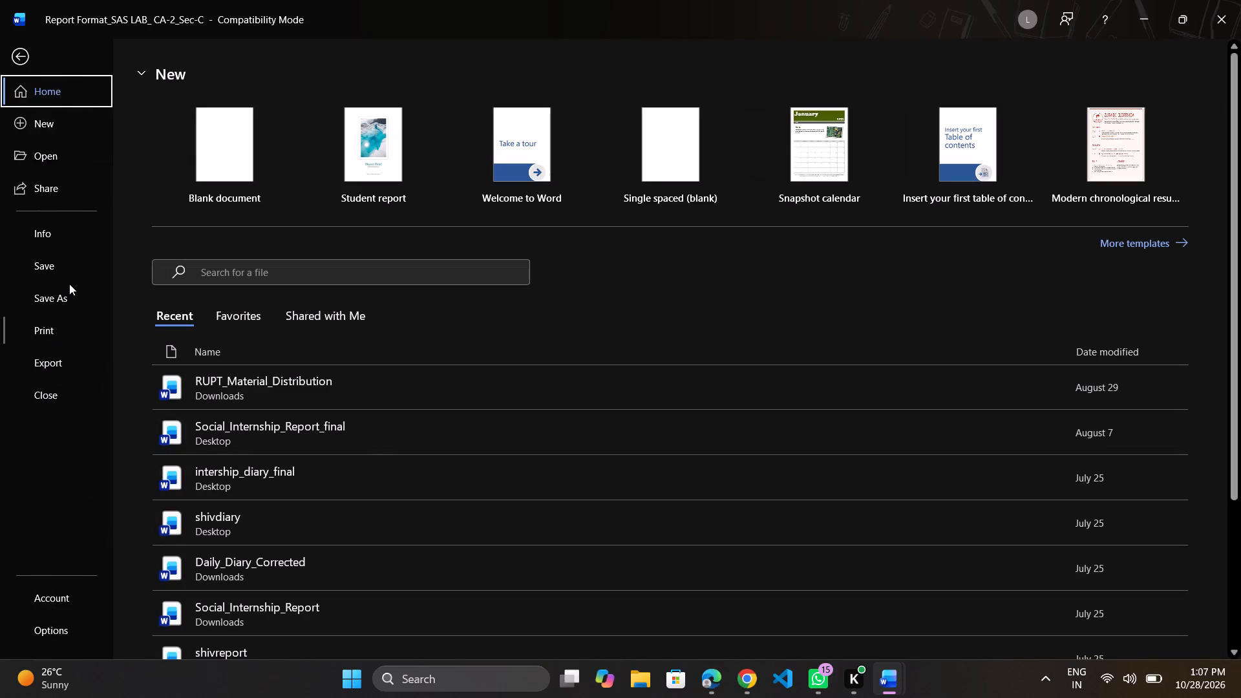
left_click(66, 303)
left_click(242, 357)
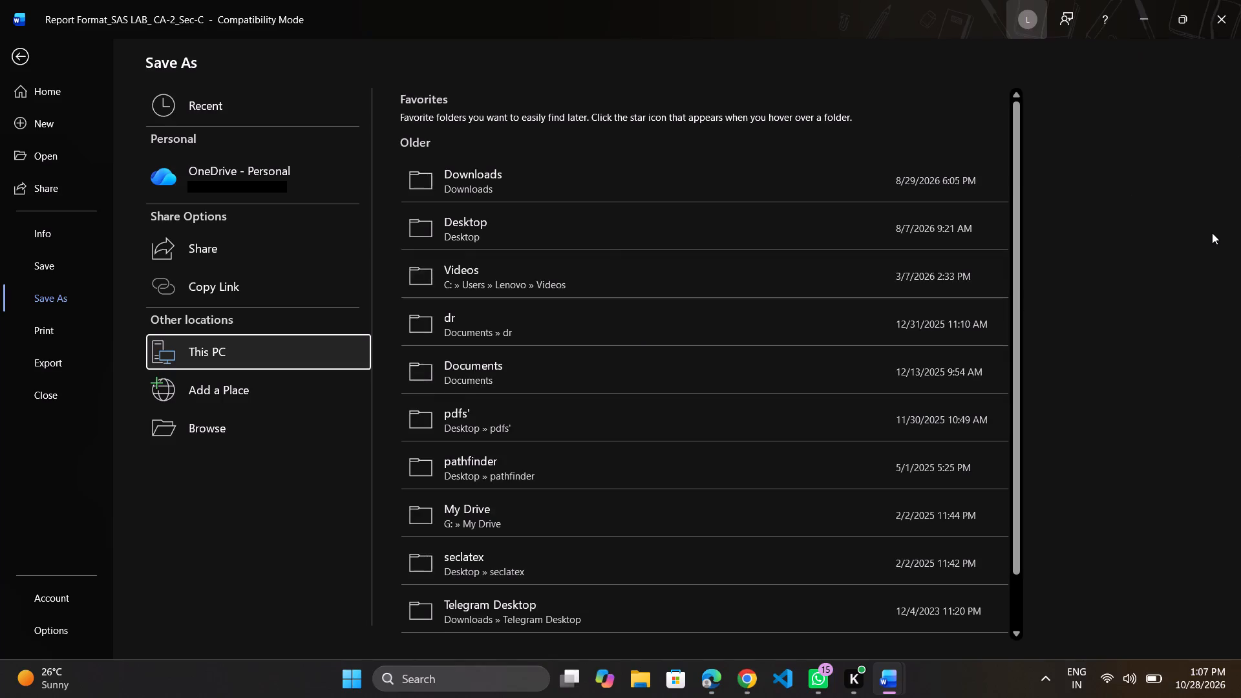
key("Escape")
Insert ECE before "2nd & C" in the Year & Section line on the cover page.
scroll(920, 341, "down", 6)
scroll(920, 341, "up", 1)
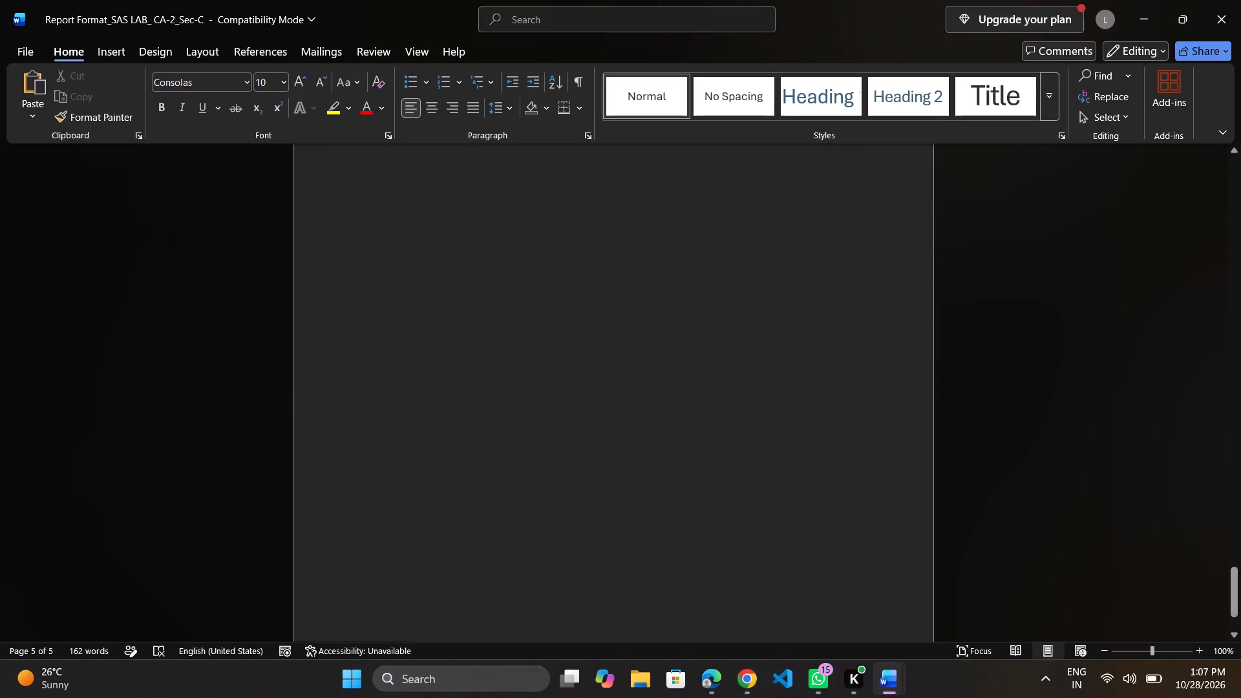
scroll(920, 341, "up", 9)
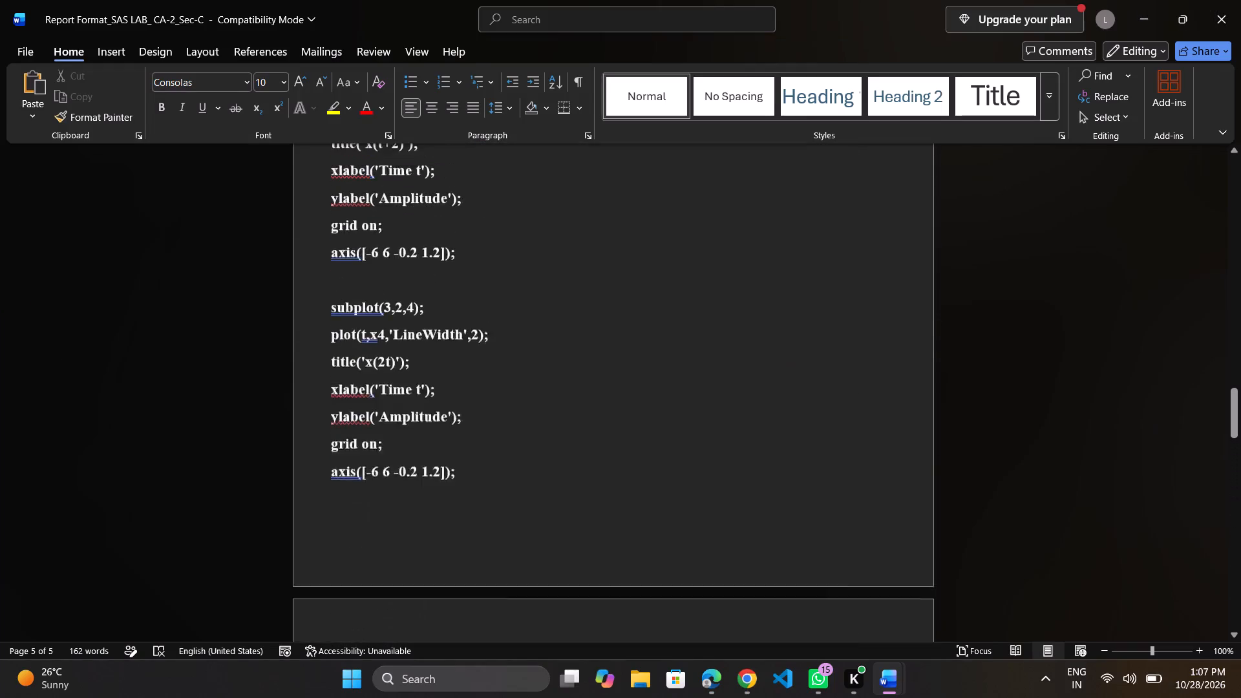
scroll(920, 341, "up", 7)
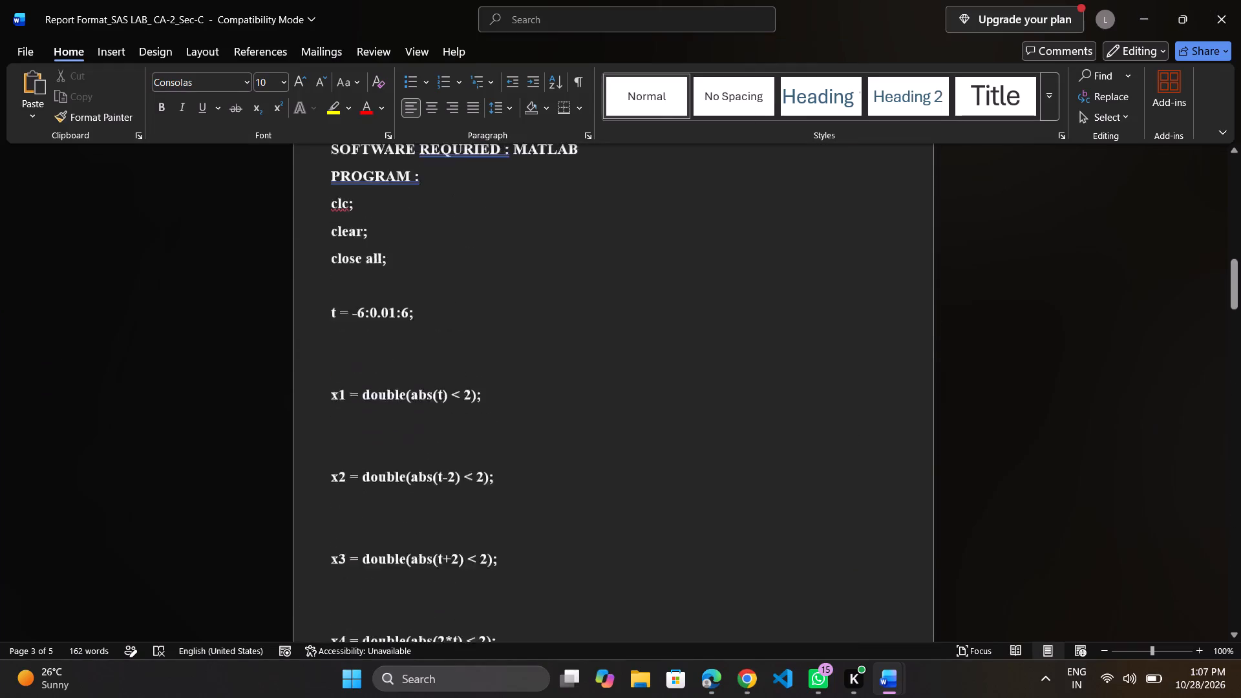
scroll(920, 341, "up", 6)
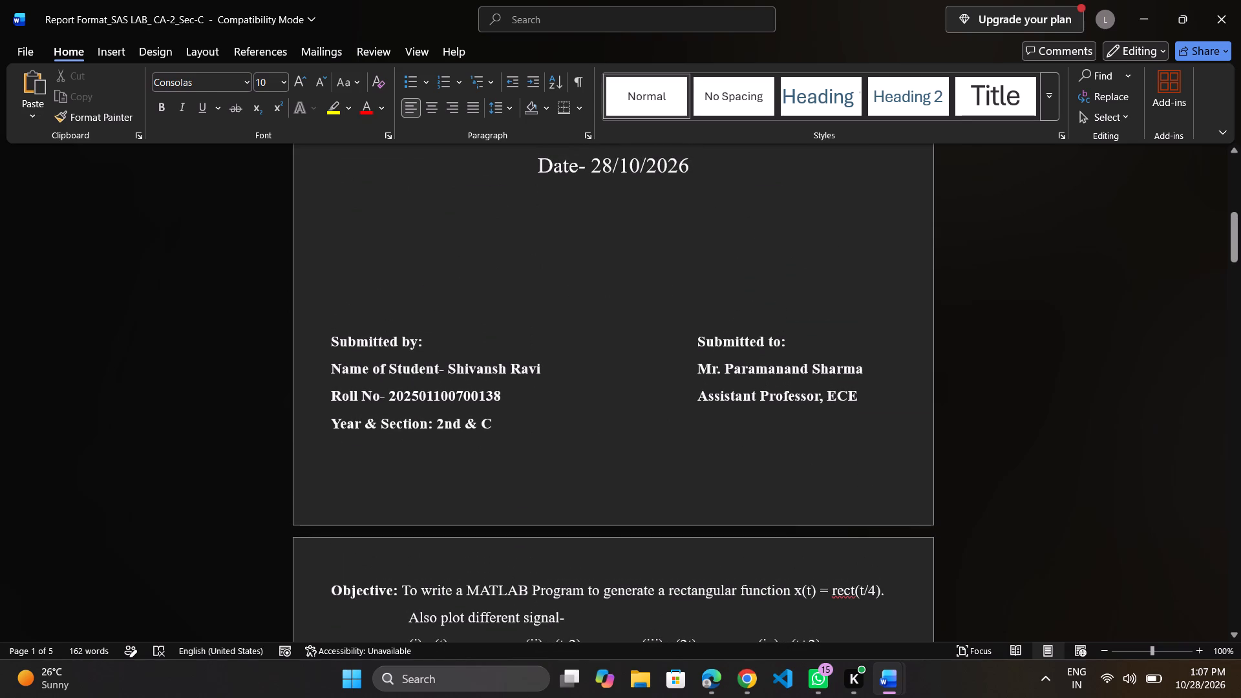
left_click(438, 425)
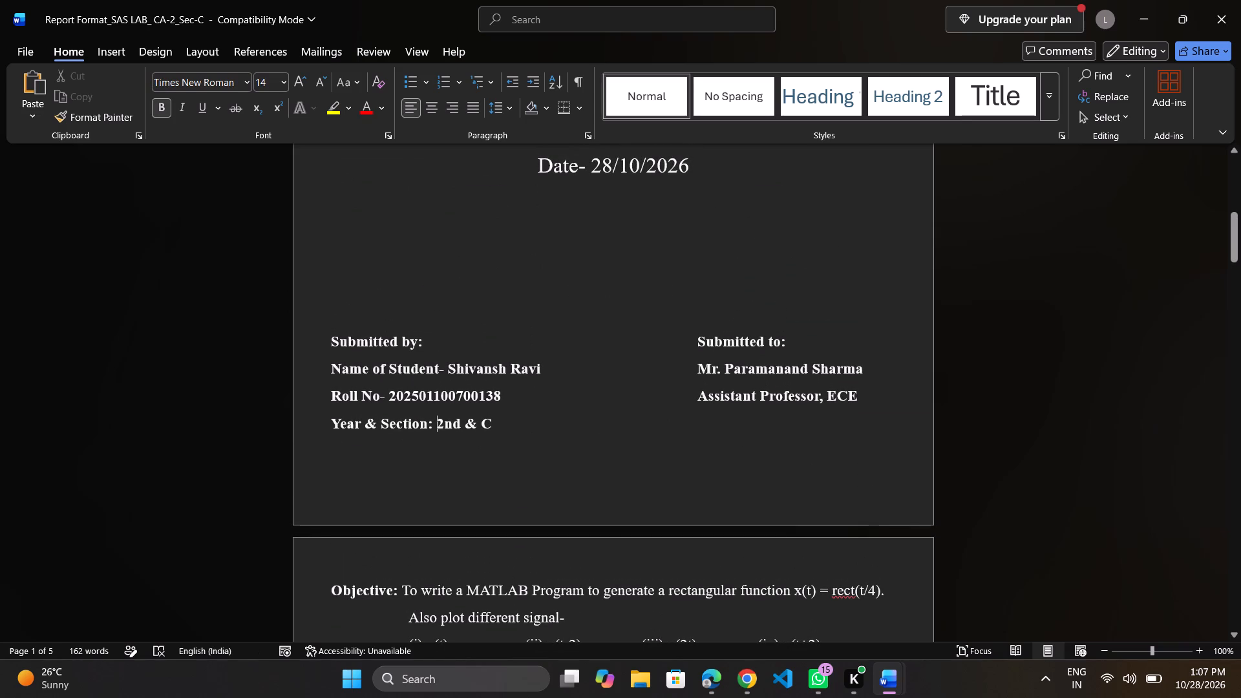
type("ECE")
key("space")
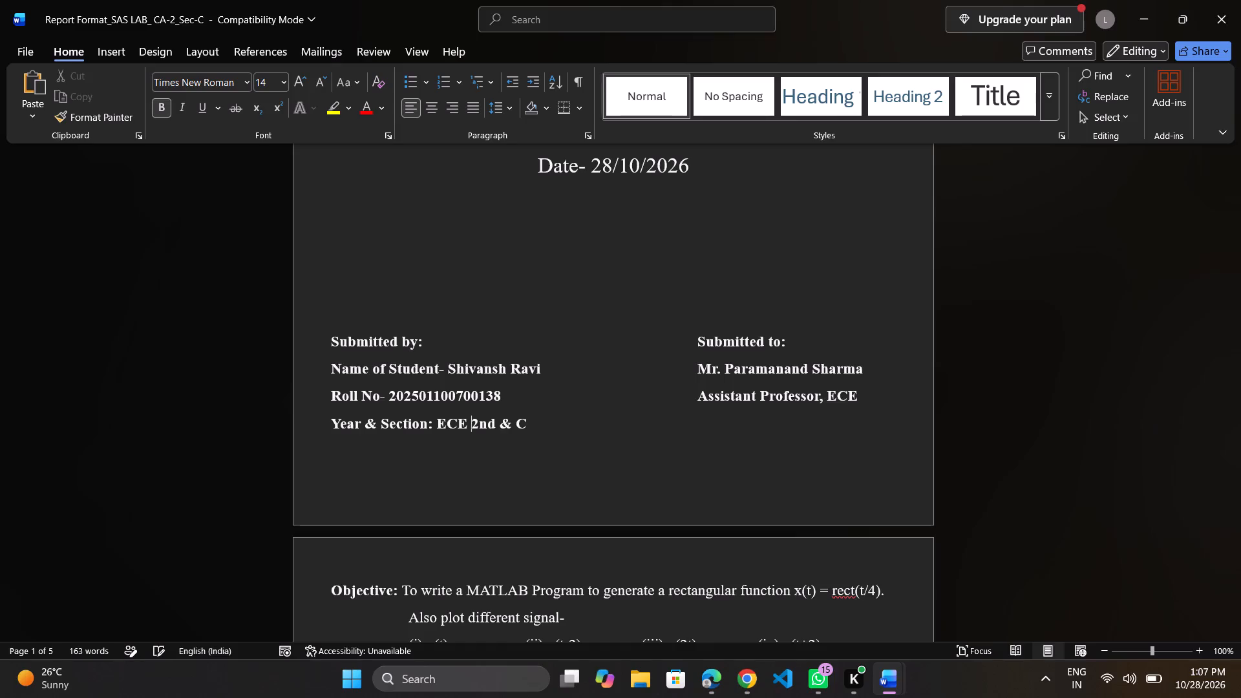
Set up saving a copy of the report to the Desktop folder as a PDF.
left_click(16, 43)
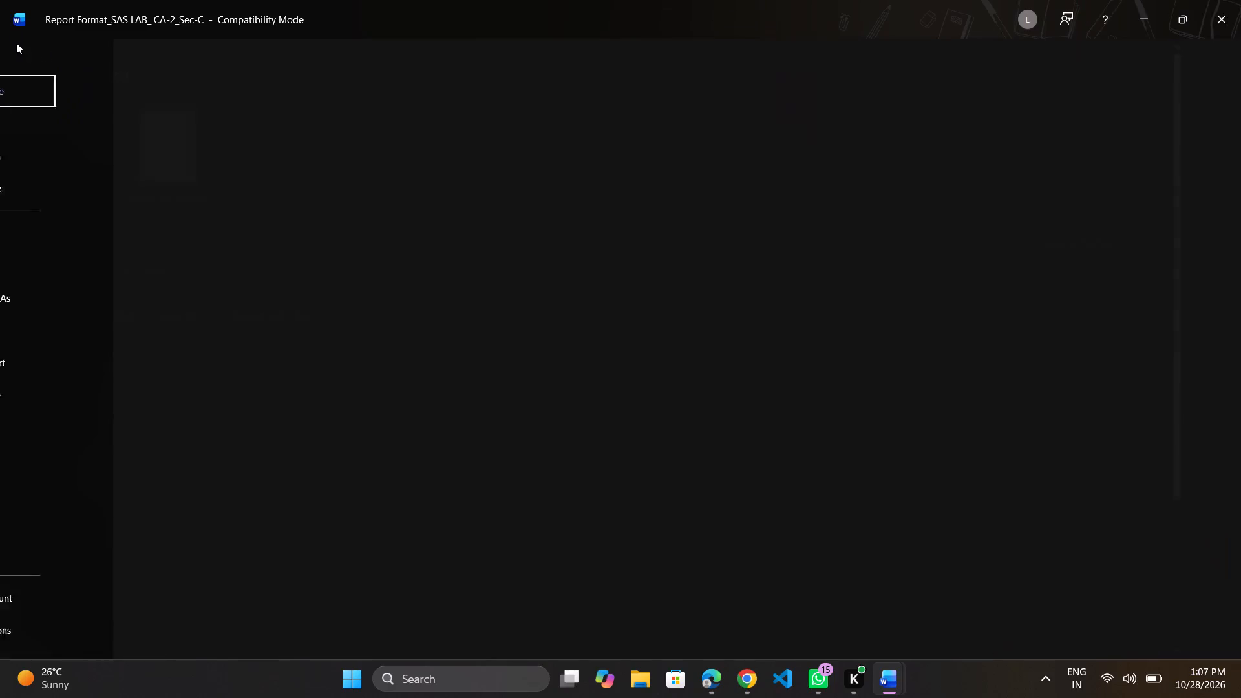
left_click(77, 293)
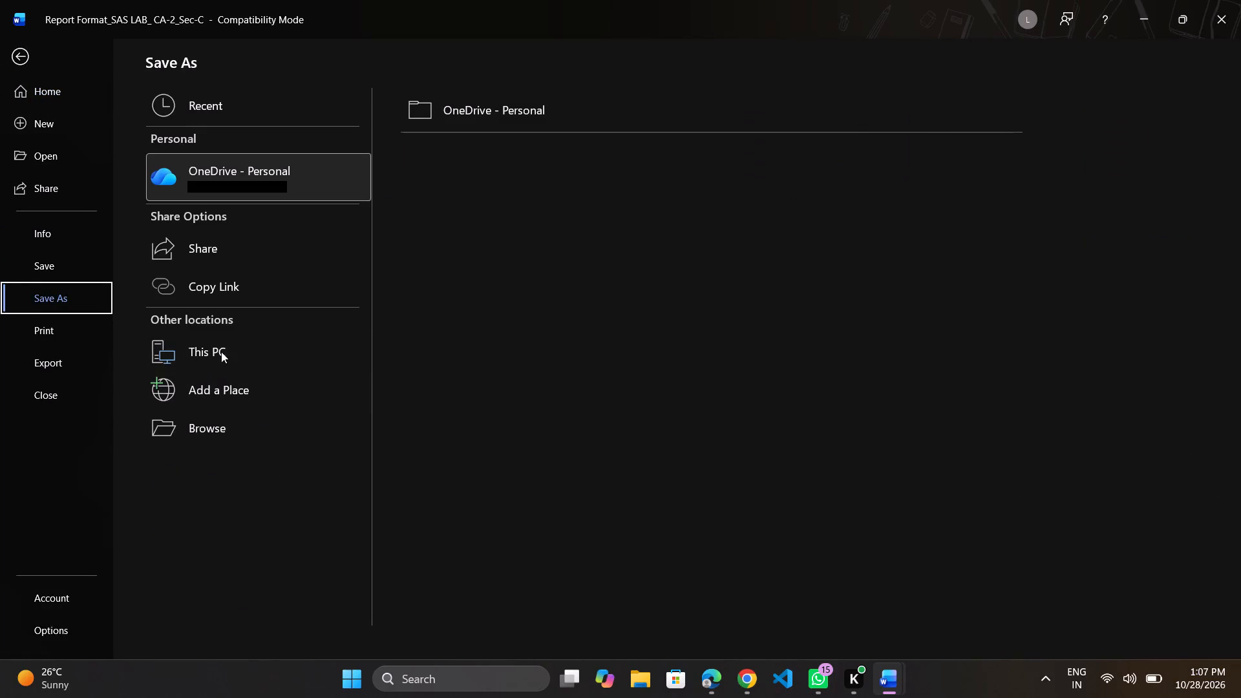
left_click(221, 352)
left_click(547, 224)
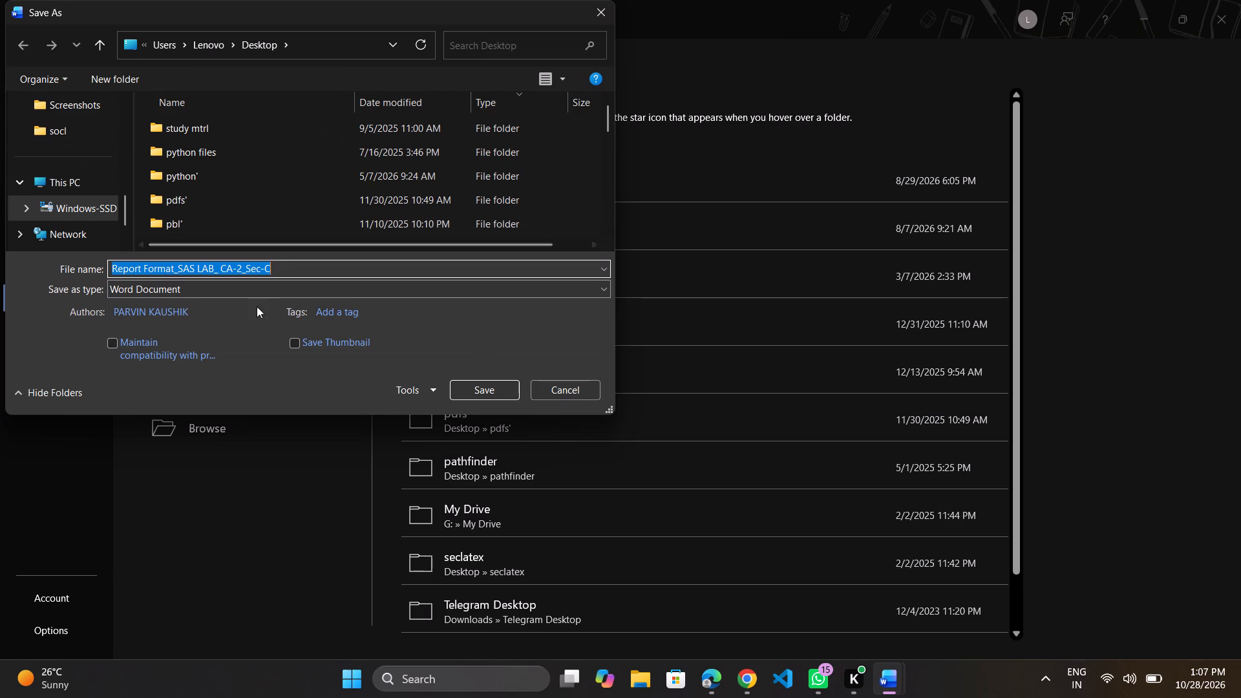
left_click(260, 285)
left_click(179, 380)
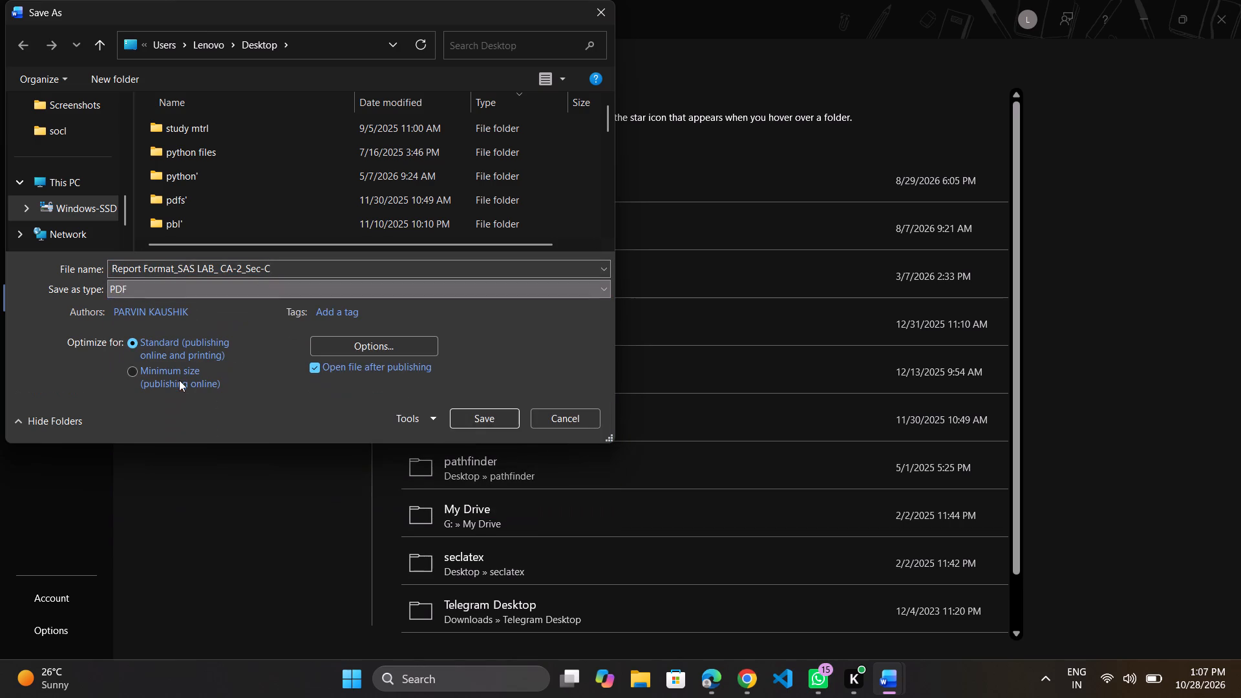
Remove the word Format from the PDF's file name so that it starts with Report_SAS LAB.
left_click(176, 270)
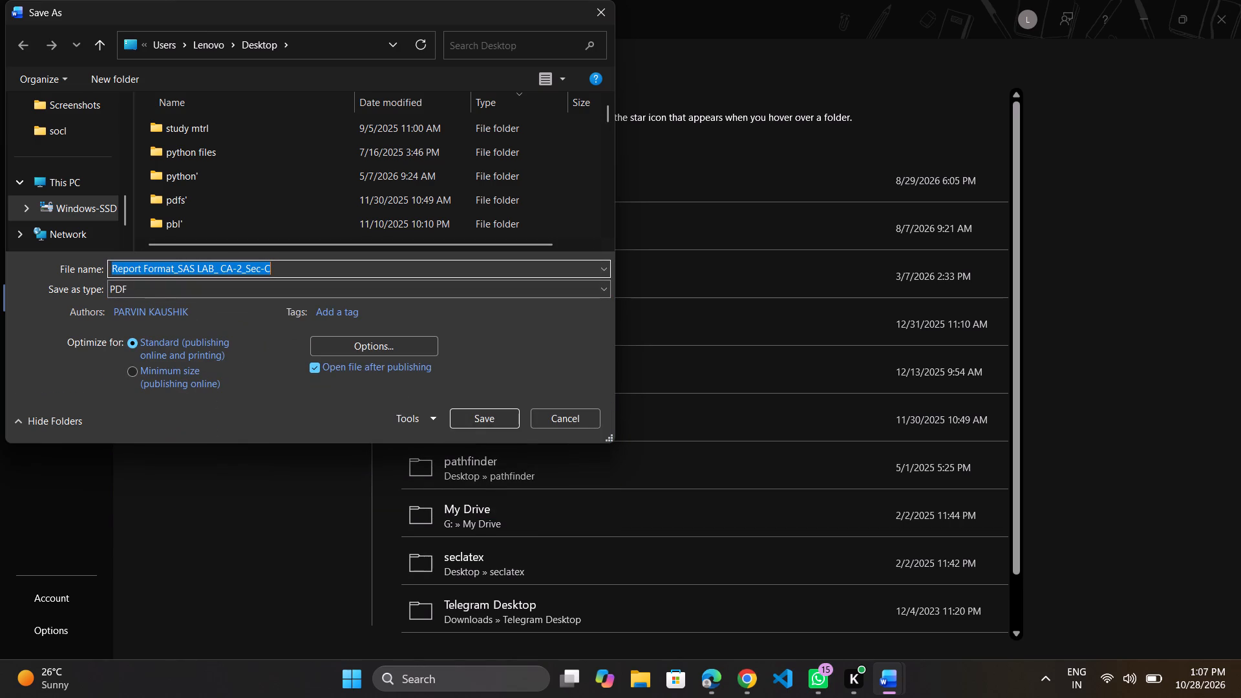
left_click(176, 270)
key("BackSpace")
key("BackSpace")
key("BackSpace")
key("BackSpace")
key("BackSpace")
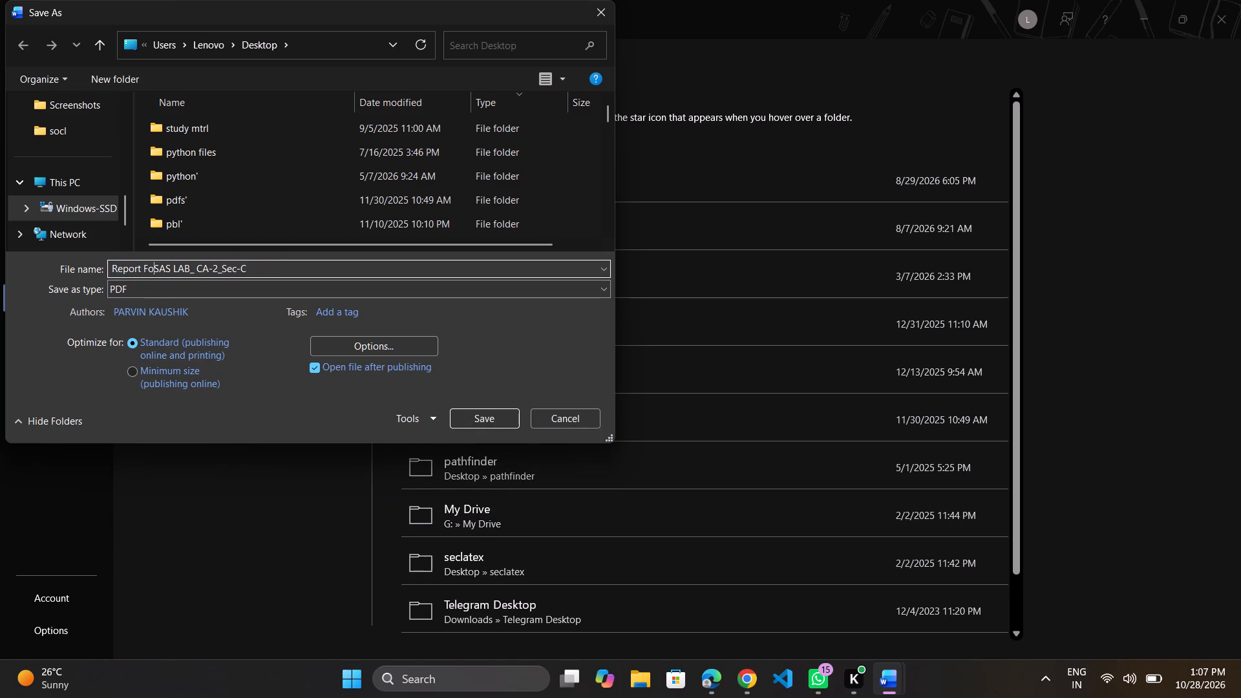
key("BackSpace")
key("BackSpace")
key("BackSpace")
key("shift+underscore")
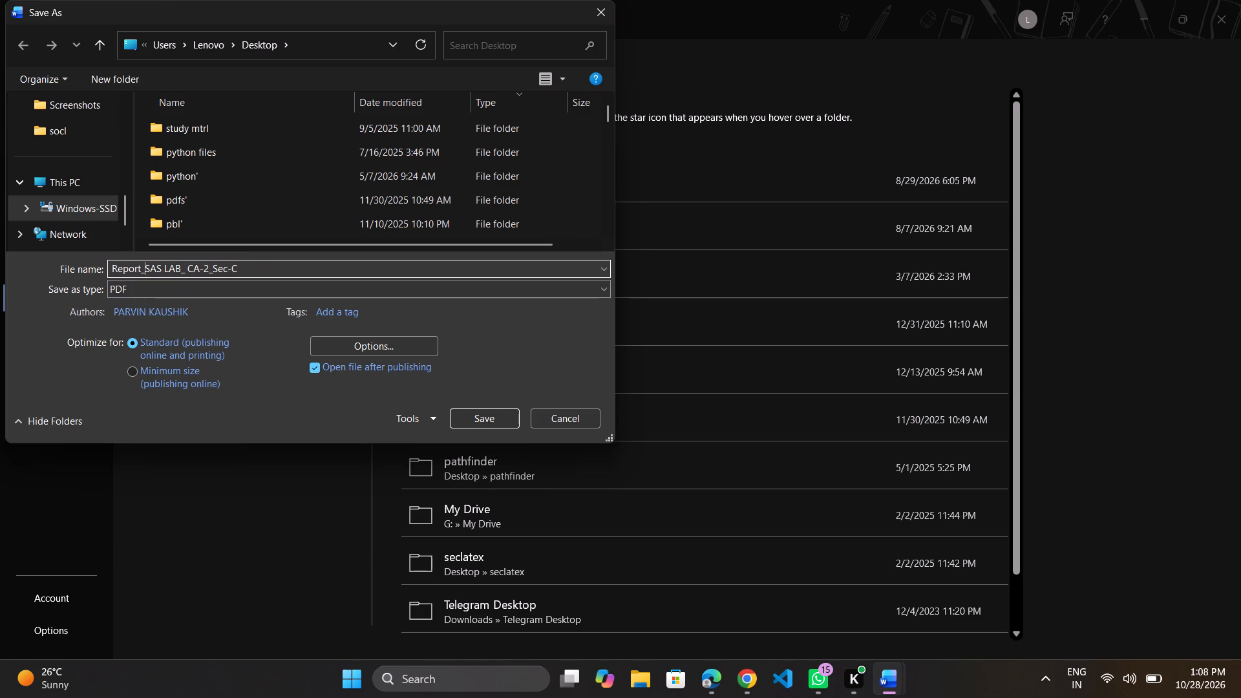
Append an underscore and the student's roll number to the end of the file name.
left_click(260, 265)
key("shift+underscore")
key("super+v")
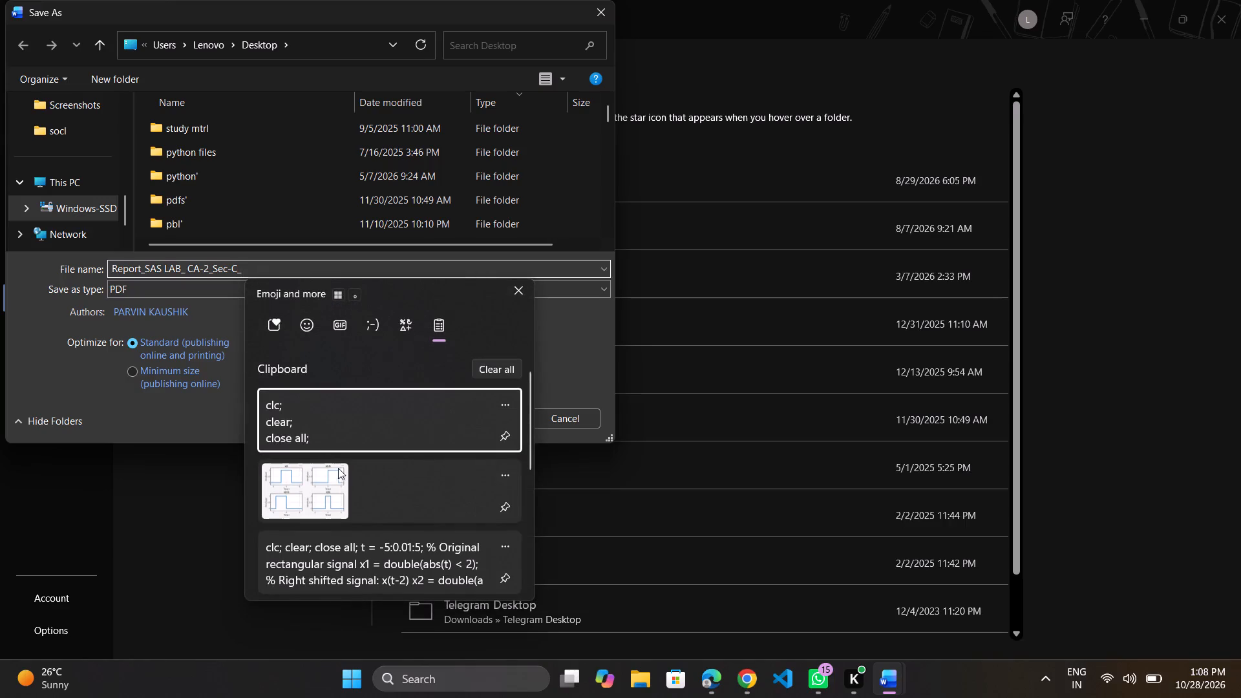
scroll(345, 551, "down", 9)
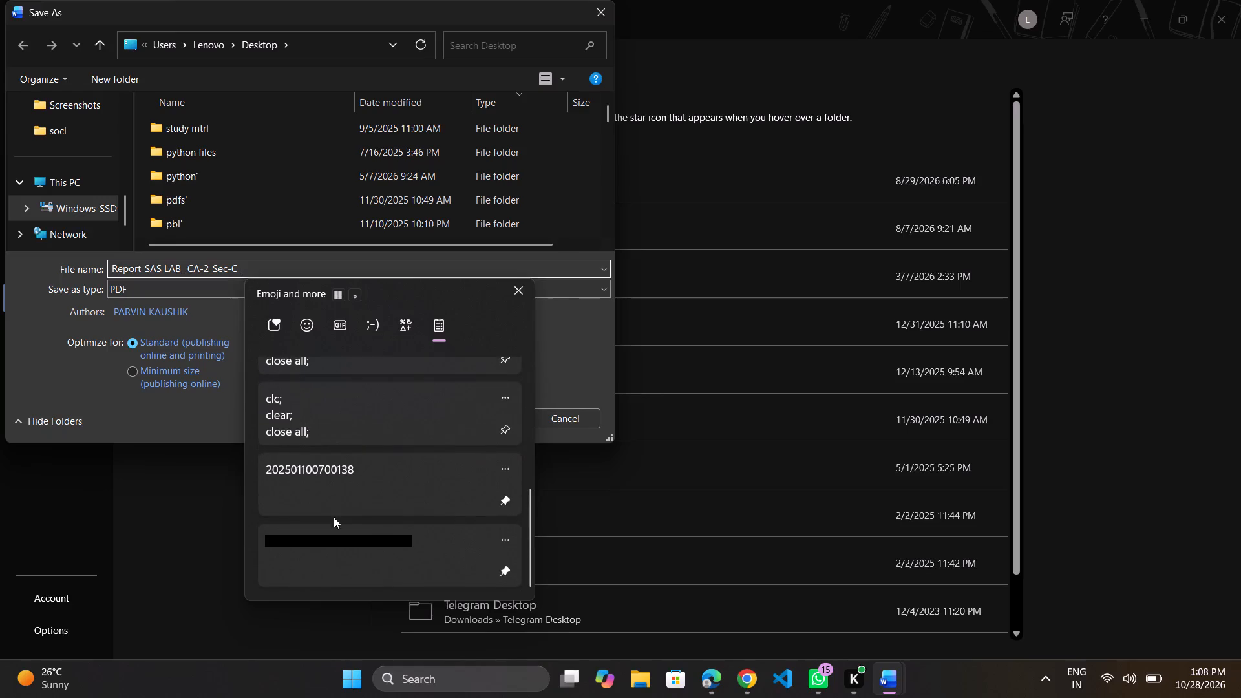
left_click(339, 492)
key("ctrl+v")
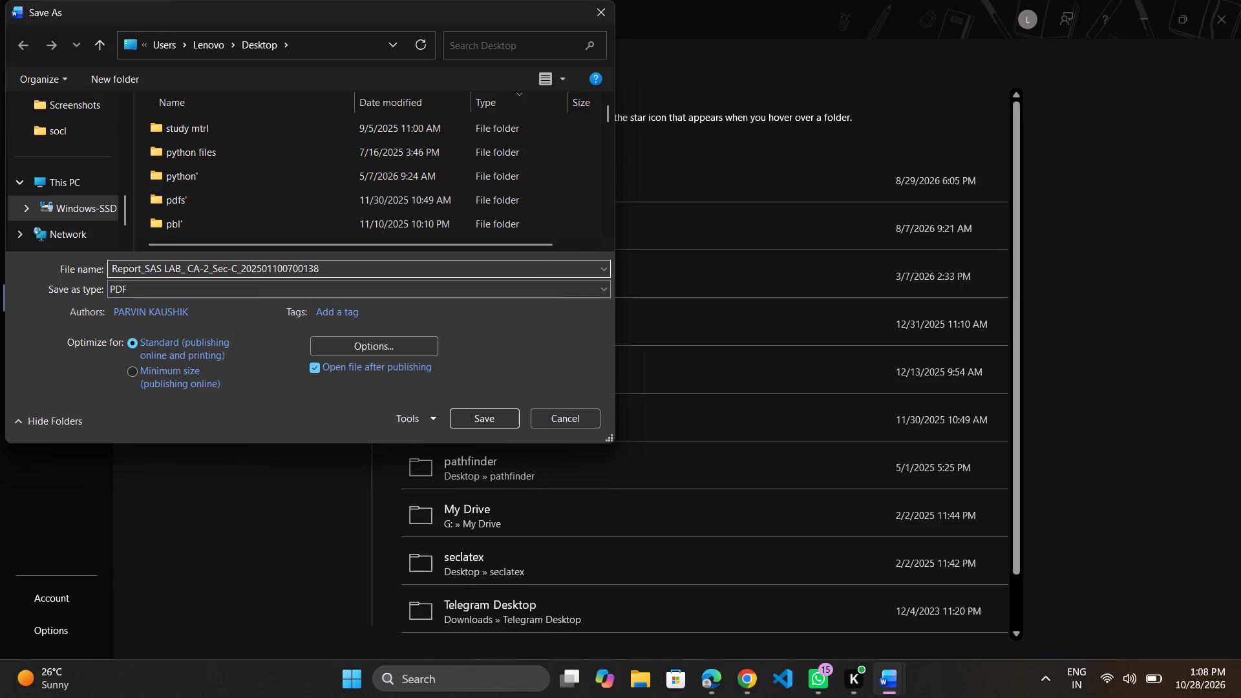
Replace Sec-C in the file name with the student's first and last name joined by an underscore, and save the PDF.
left_click(237, 271)
key("BackSpace")
key("BackSpace")
key("BackSpace")
key("BackSpace")
key("BackSpace")
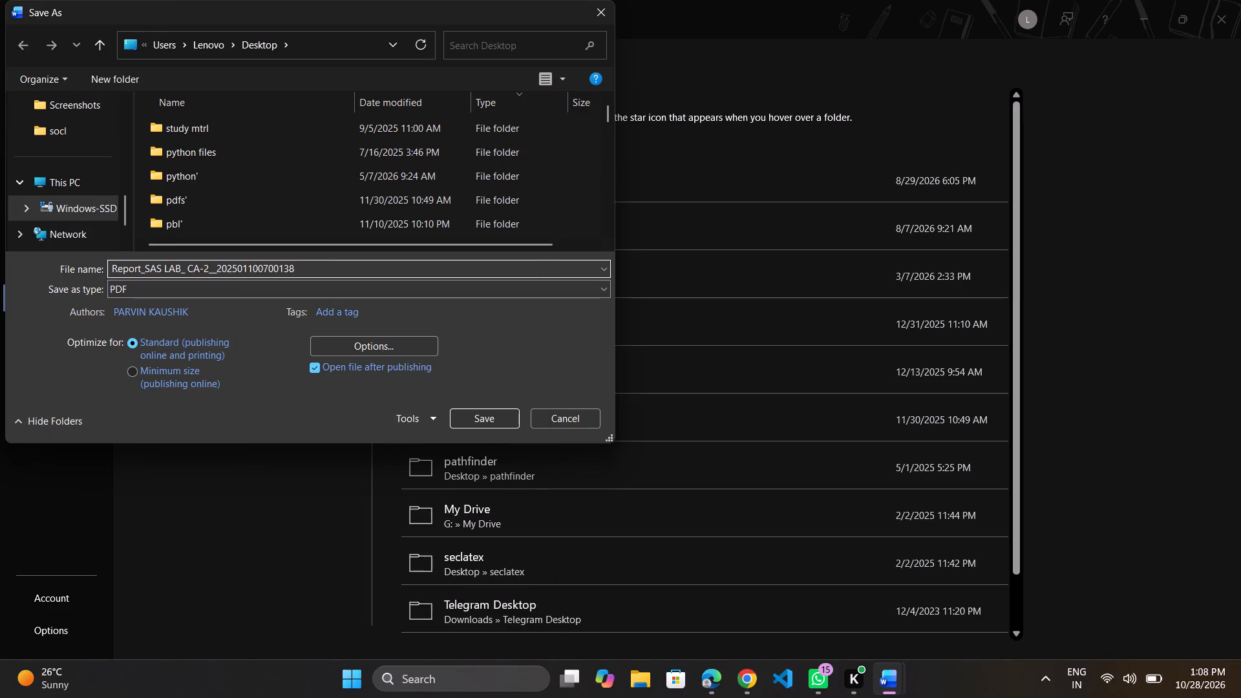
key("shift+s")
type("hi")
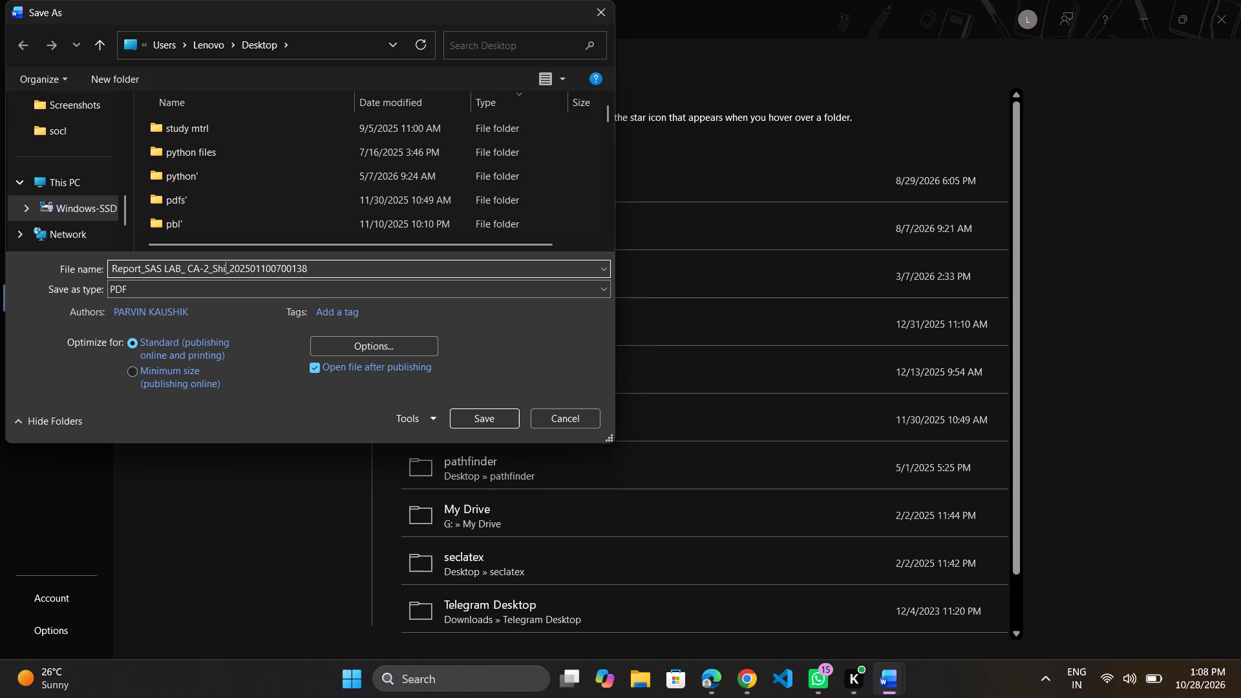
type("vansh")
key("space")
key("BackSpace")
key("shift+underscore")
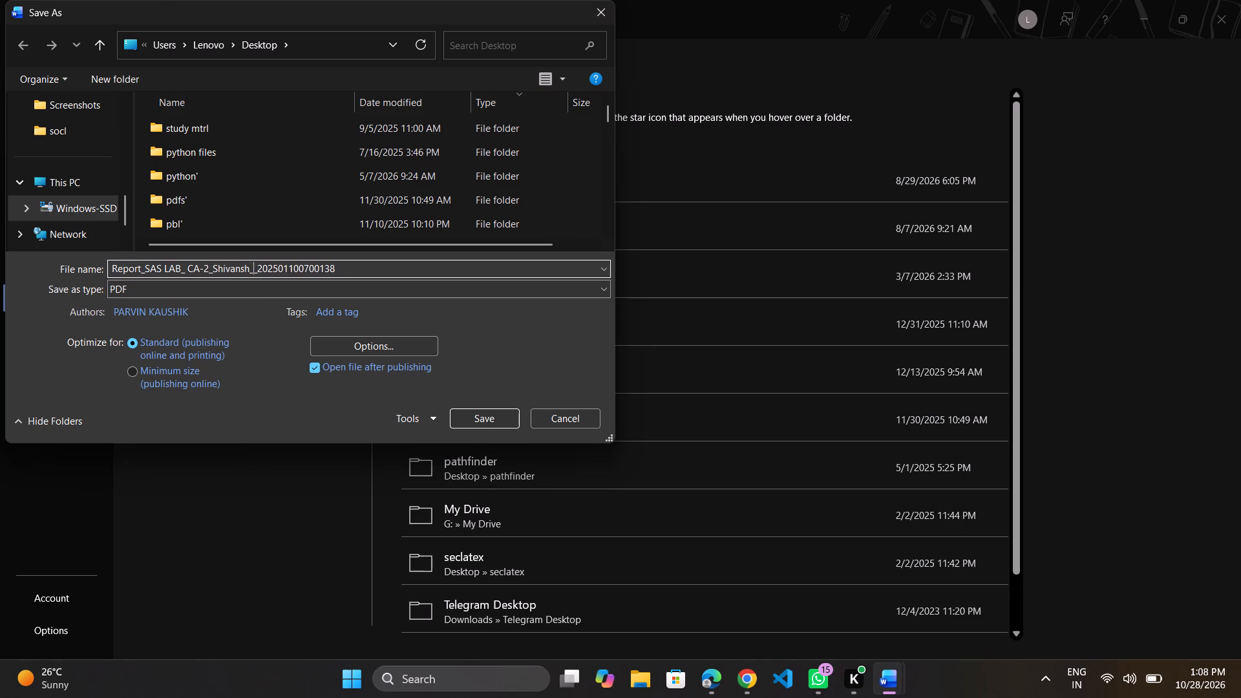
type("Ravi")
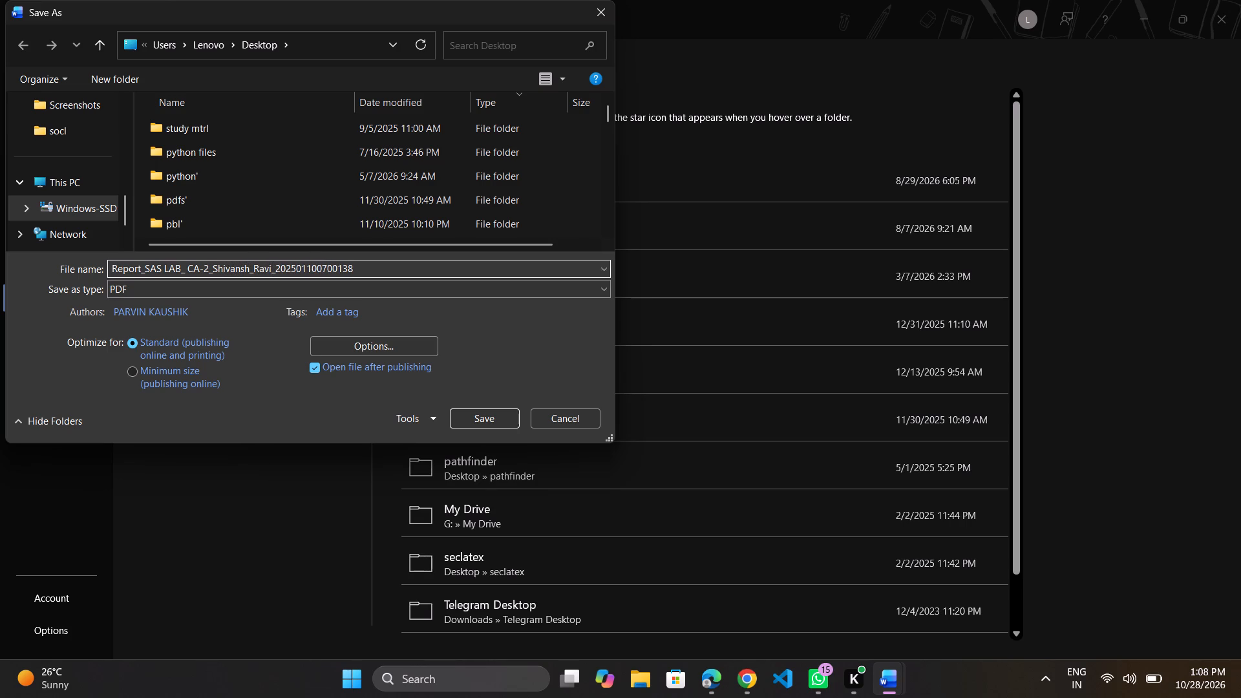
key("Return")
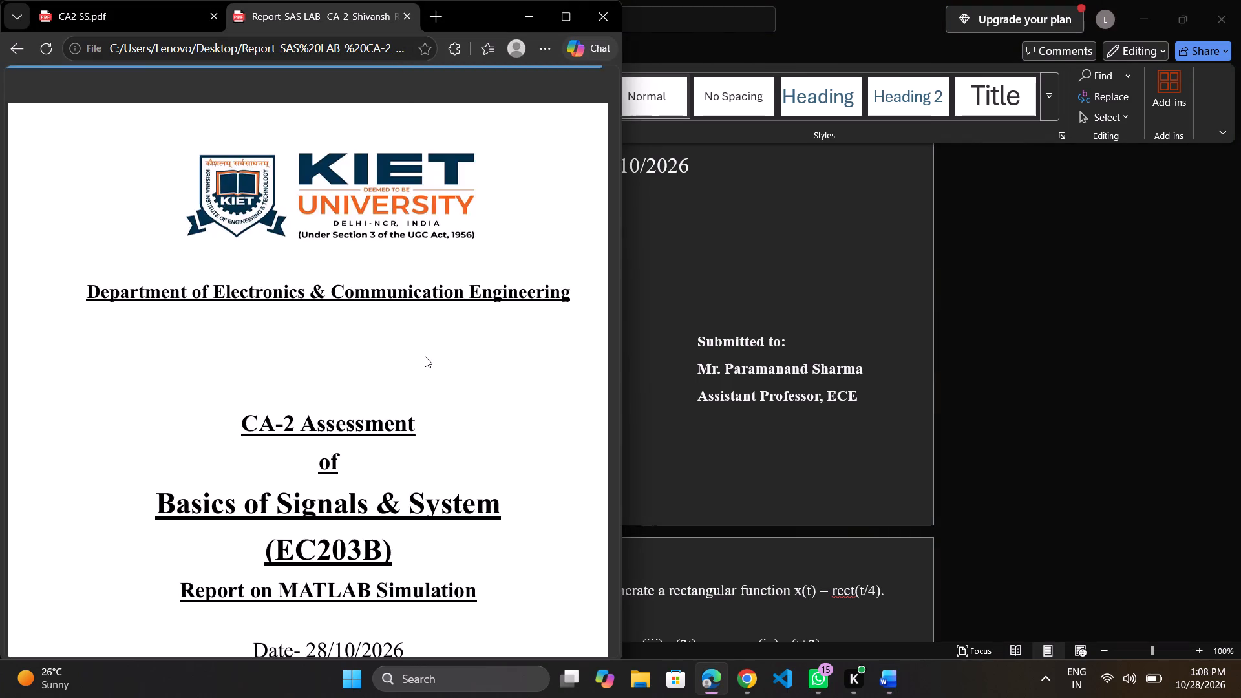
Look through the exported PDF report from the cover page to the RESULT line on the last page.
scroll(425, 356, "down", 10)
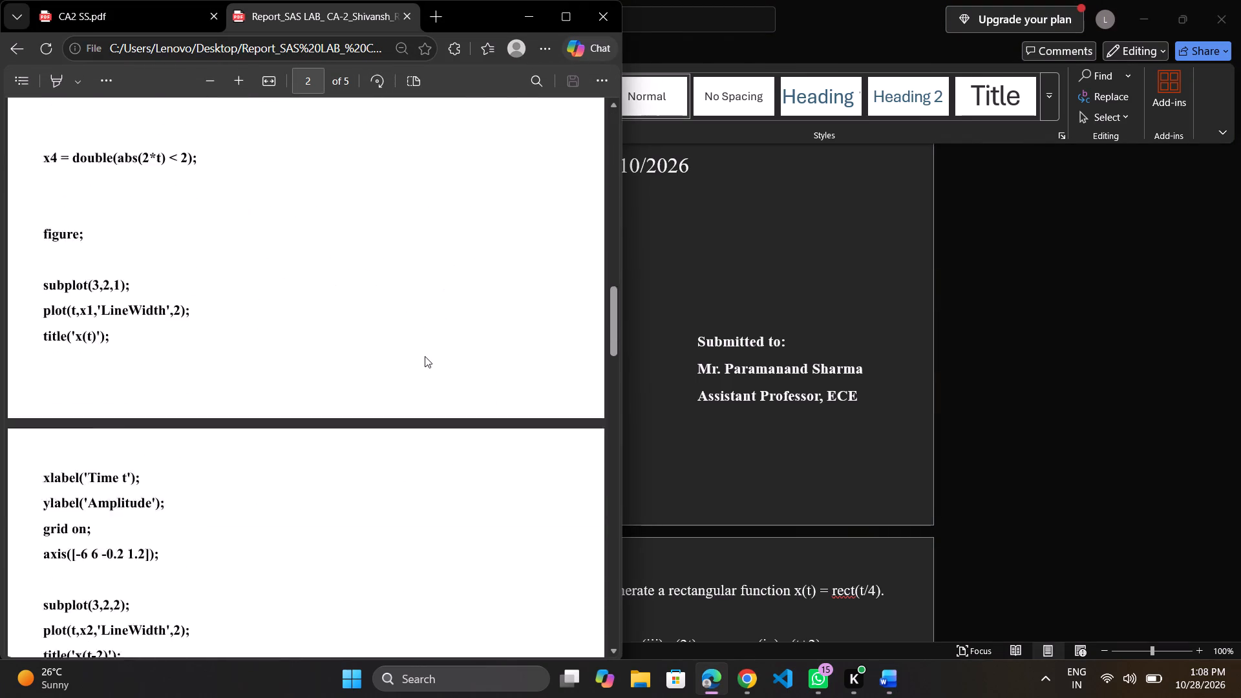
scroll(425, 356, "down", 4)
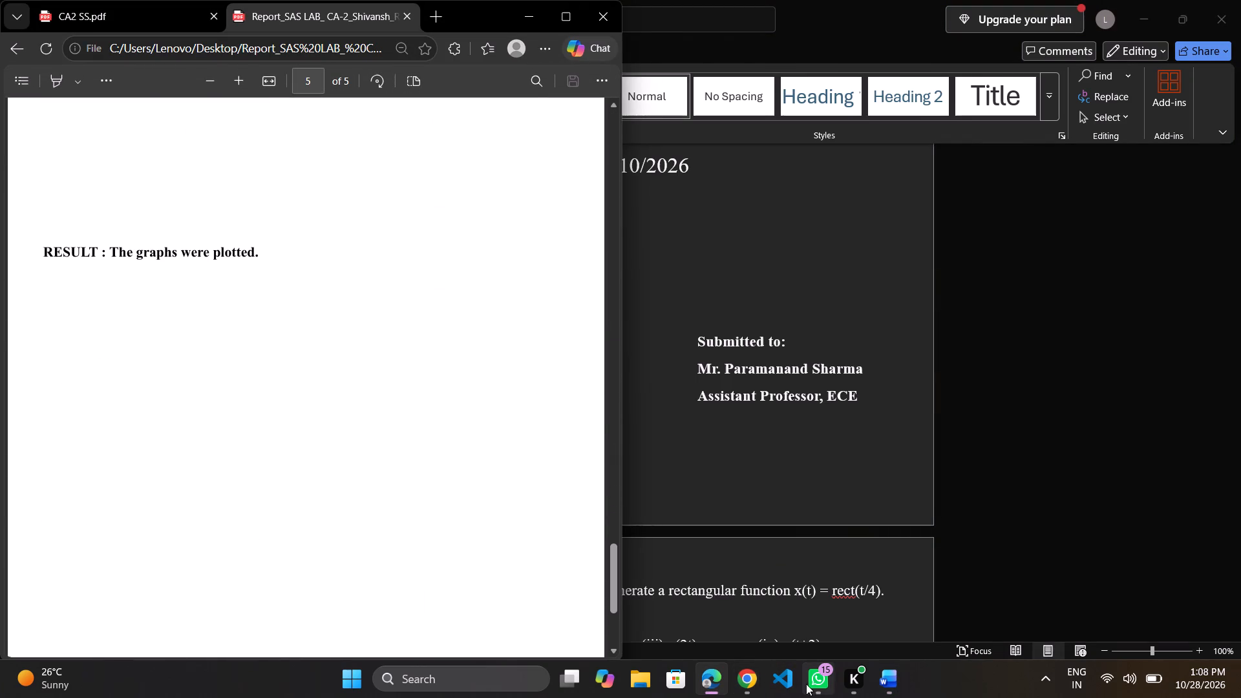
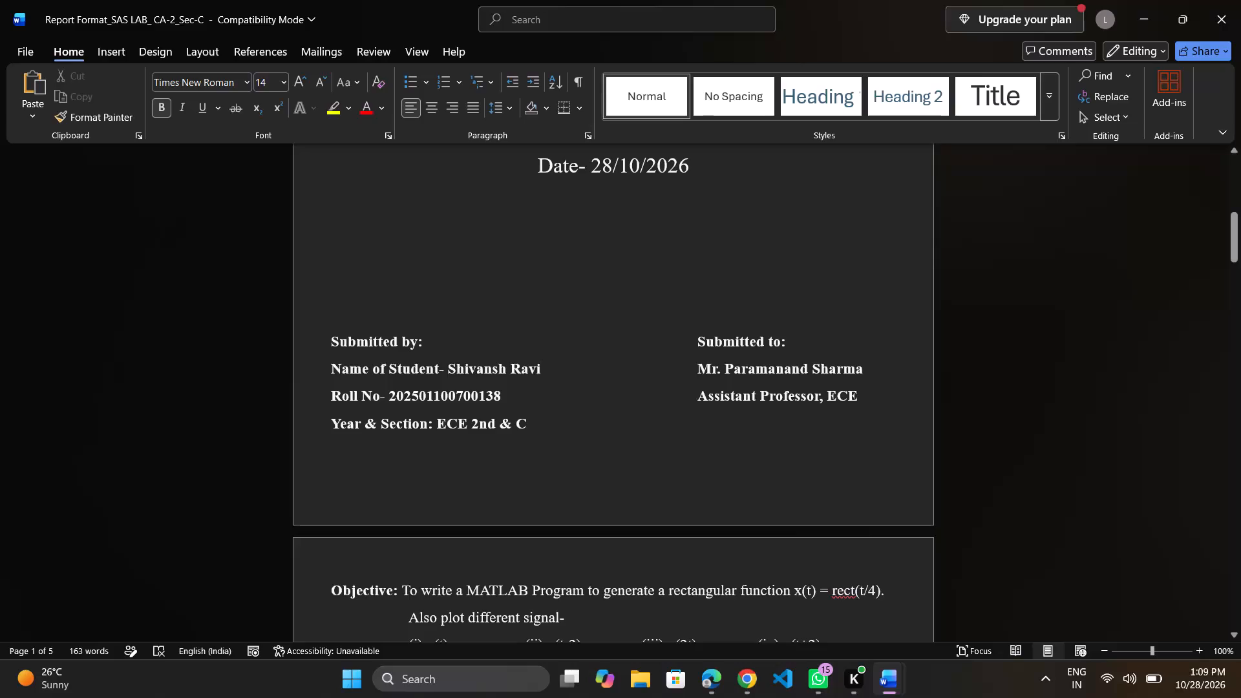
Save a copy of the report to the Desktop as a Word Document named changekrlo, accepting the upgrade to the newest file format.
left_click(29, 48)
left_click(63, 295)
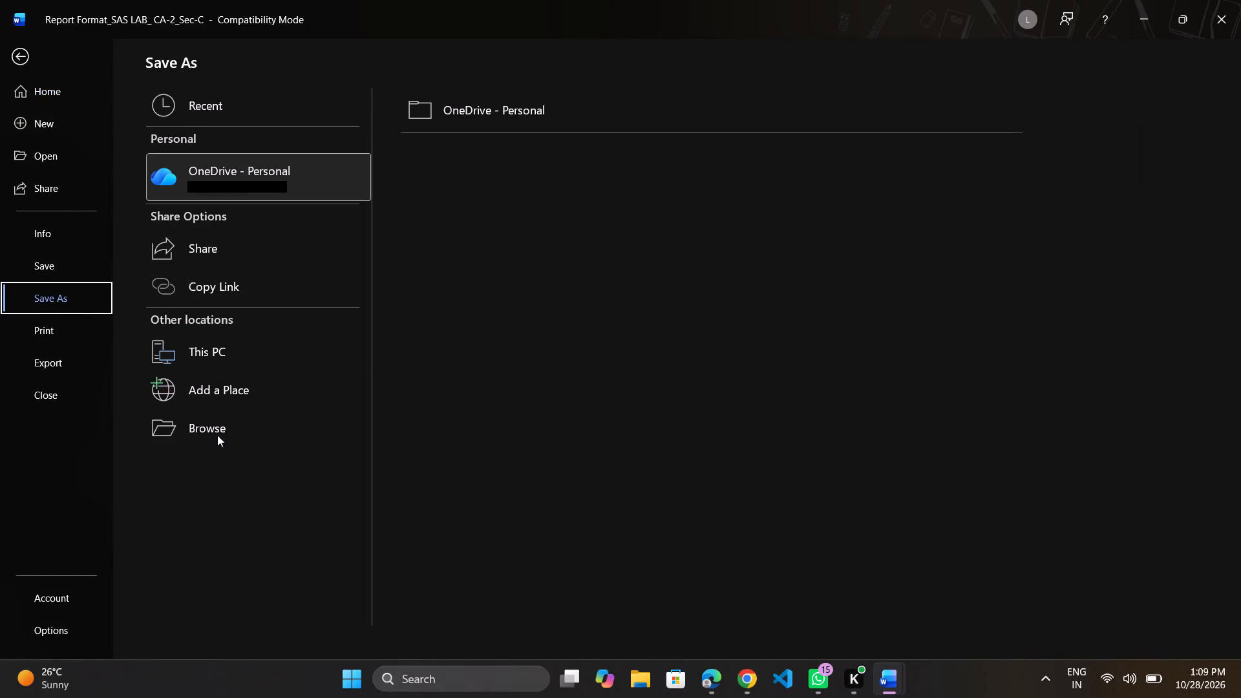
left_click(211, 369)
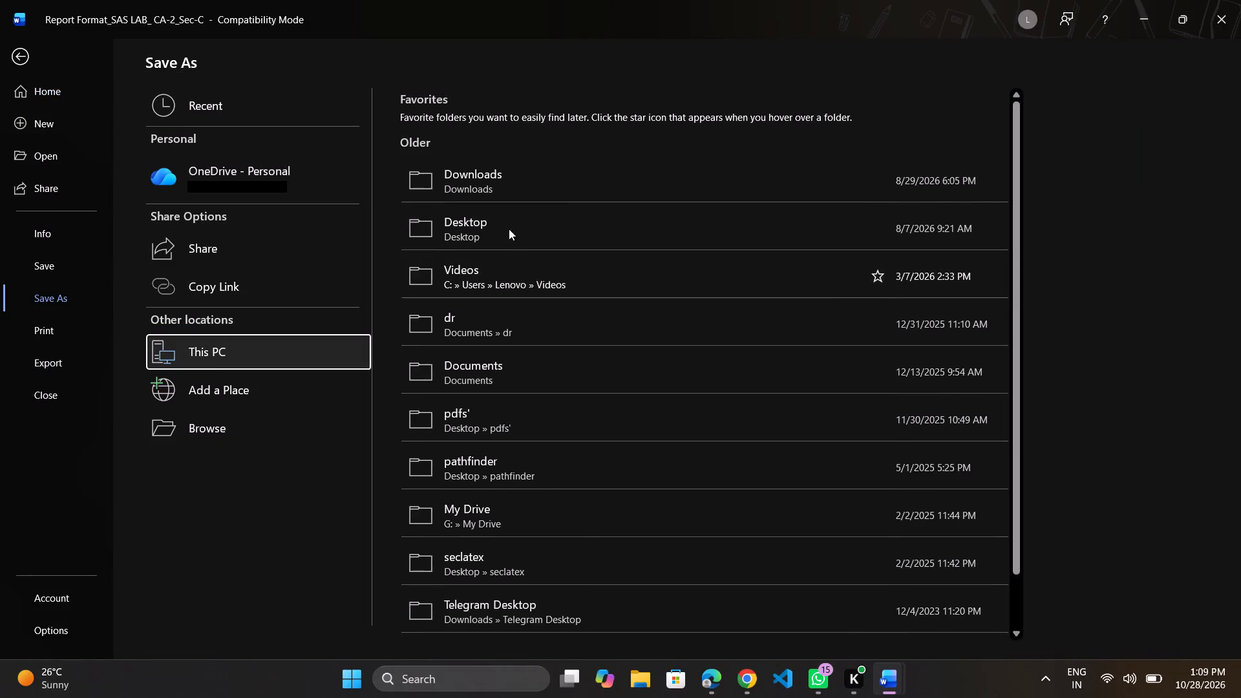
left_click(535, 240)
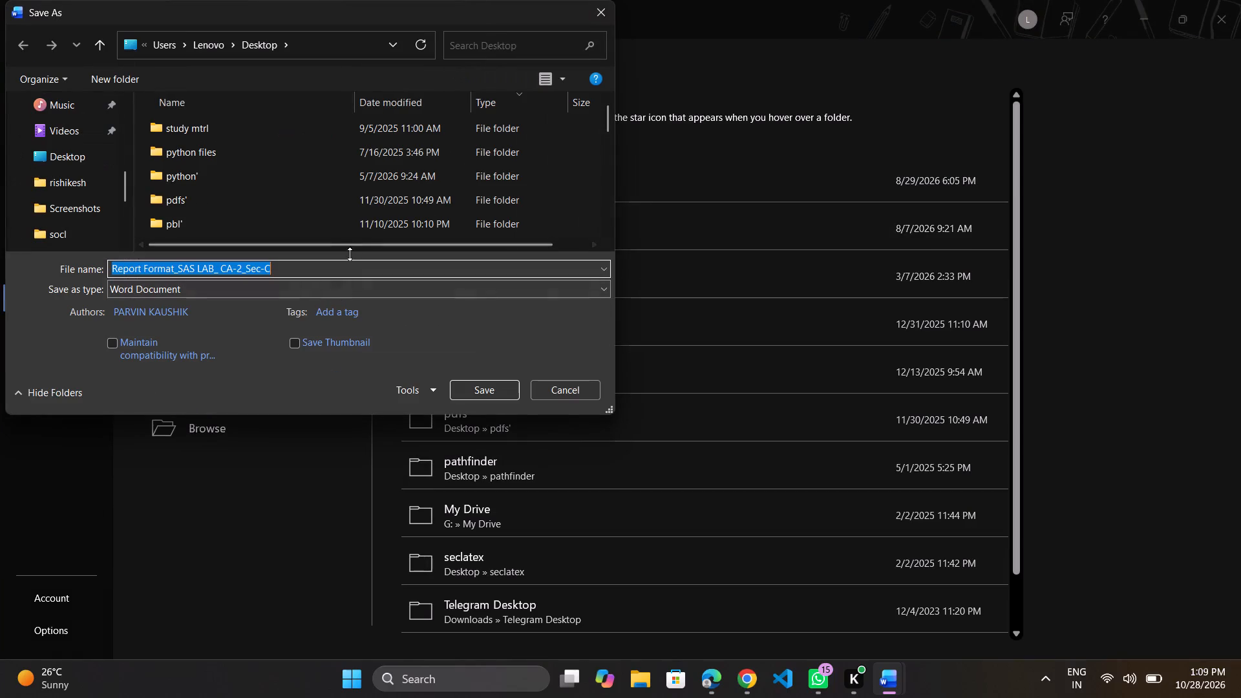
key("BackSpace")
type("change")
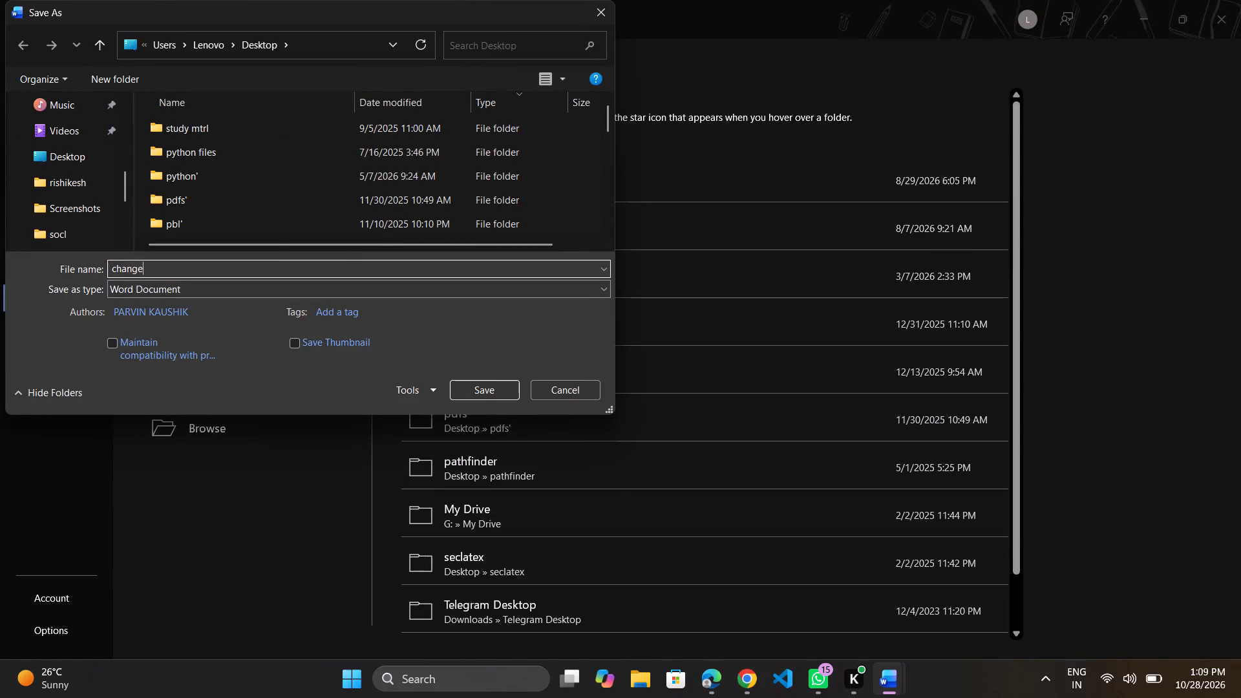
type("krlo")
key("Return")
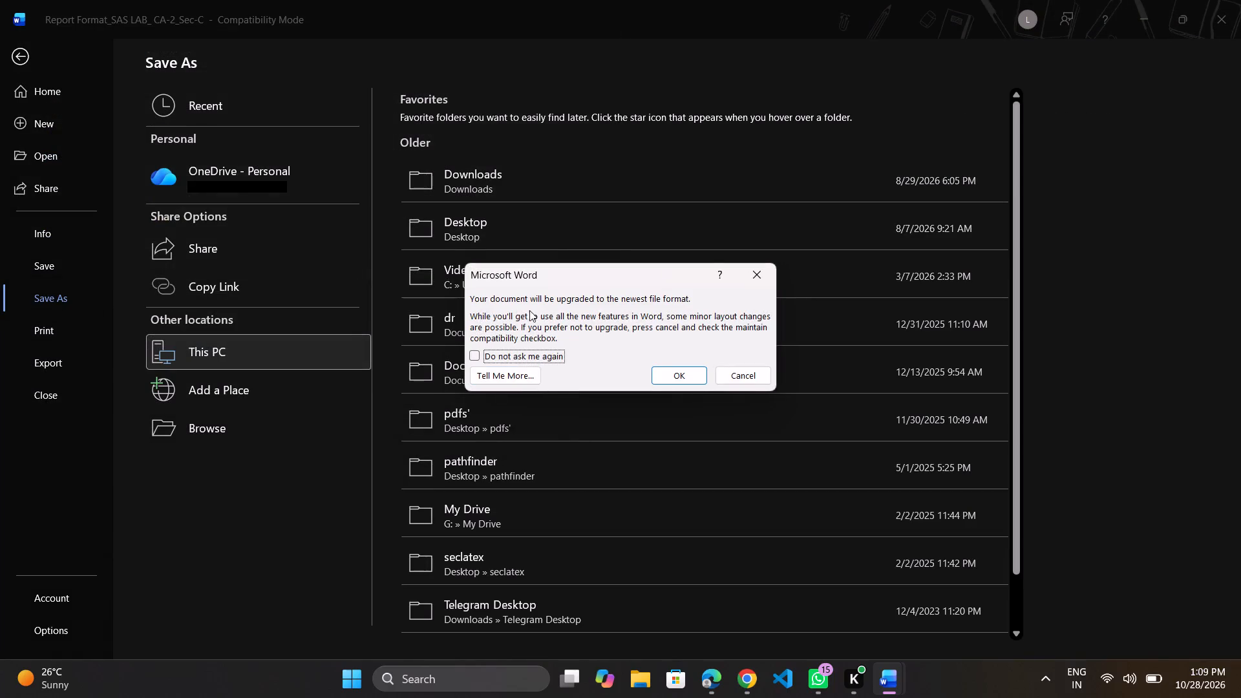
left_click(654, 374)
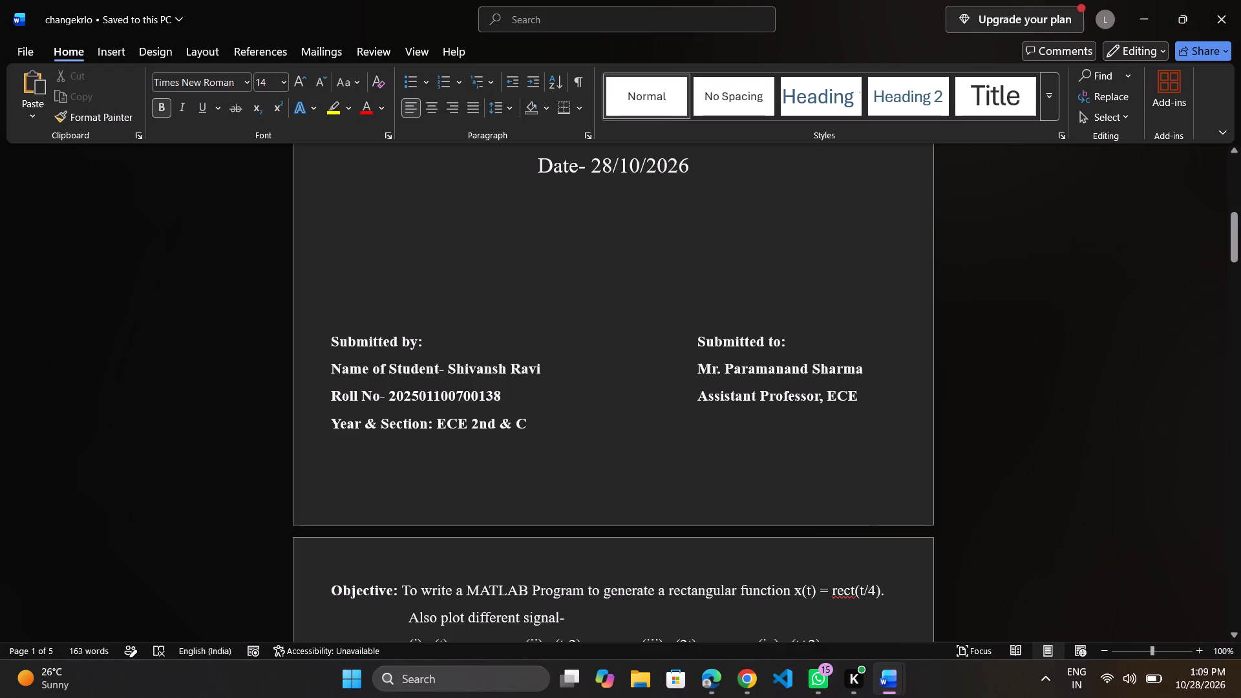
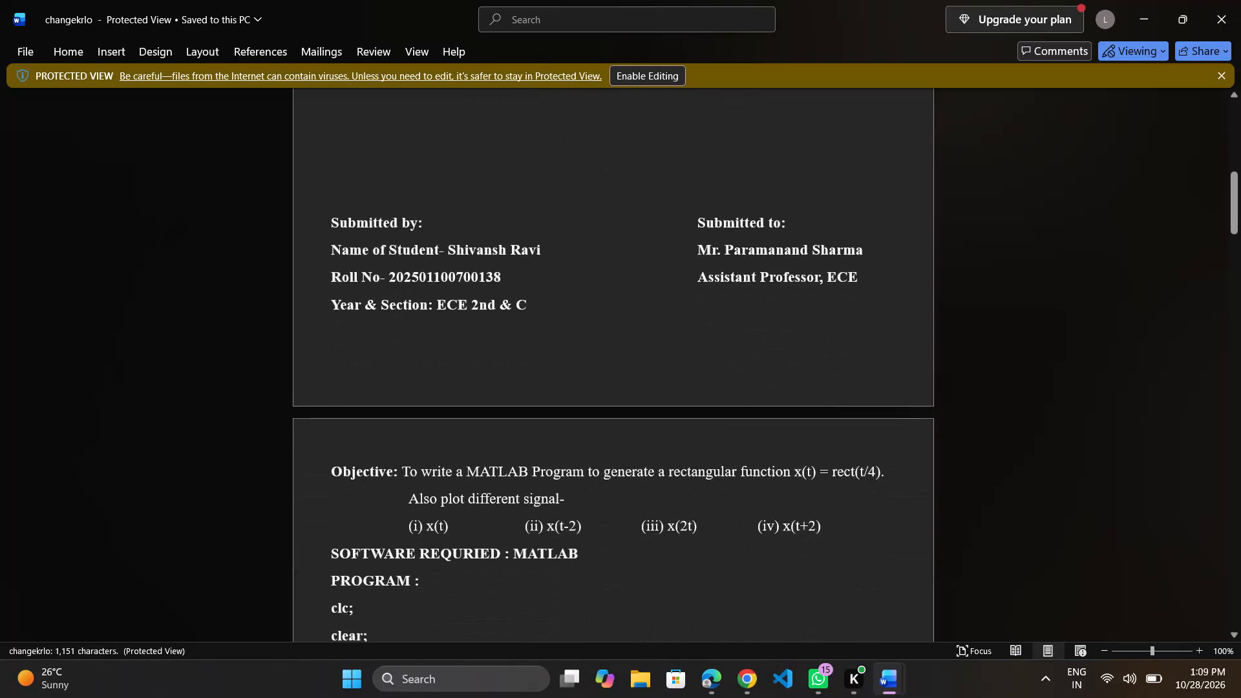
Look through the changekrlo report copy, checking the cover page and the MATLAB program pages, and minimize its window.
scroll(678, 279, "down", 3)
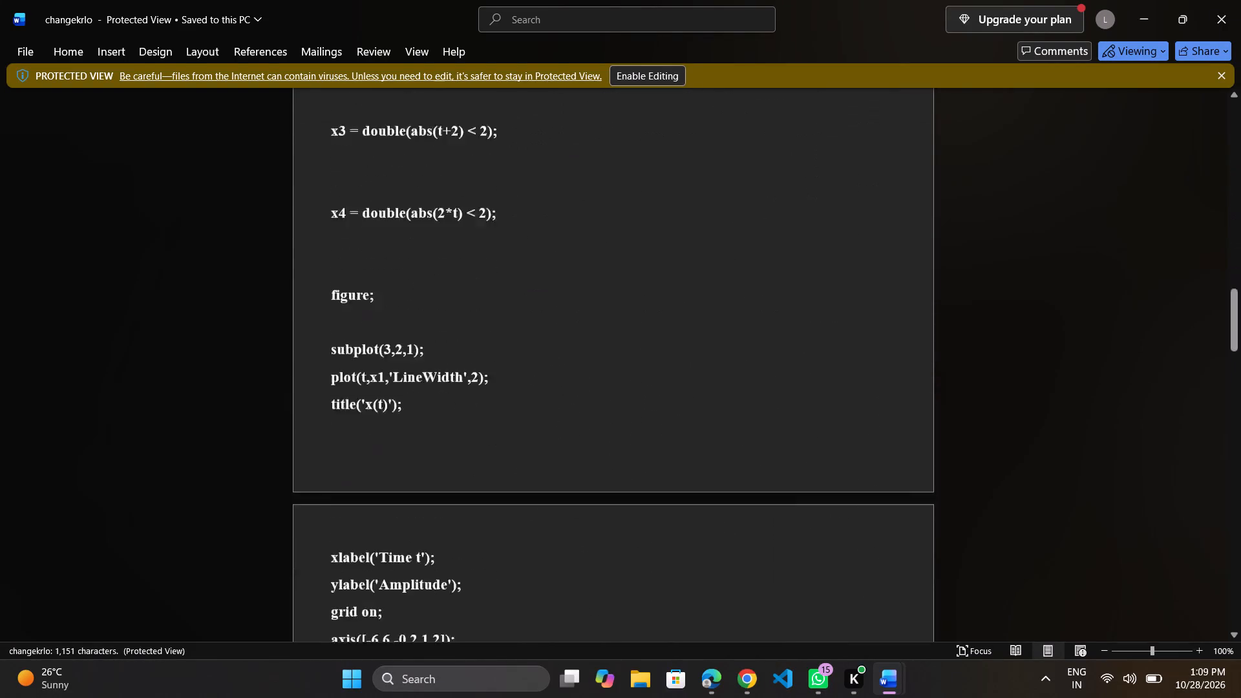
scroll(678, 279, "down", 2)
scroll(678, 279, "up", 1)
scroll(678, 279, "down", 2)
scroll(678, 279, "up", 1)
scroll(678, 279, "down", 1)
scroll(678, 279, "up", 4)
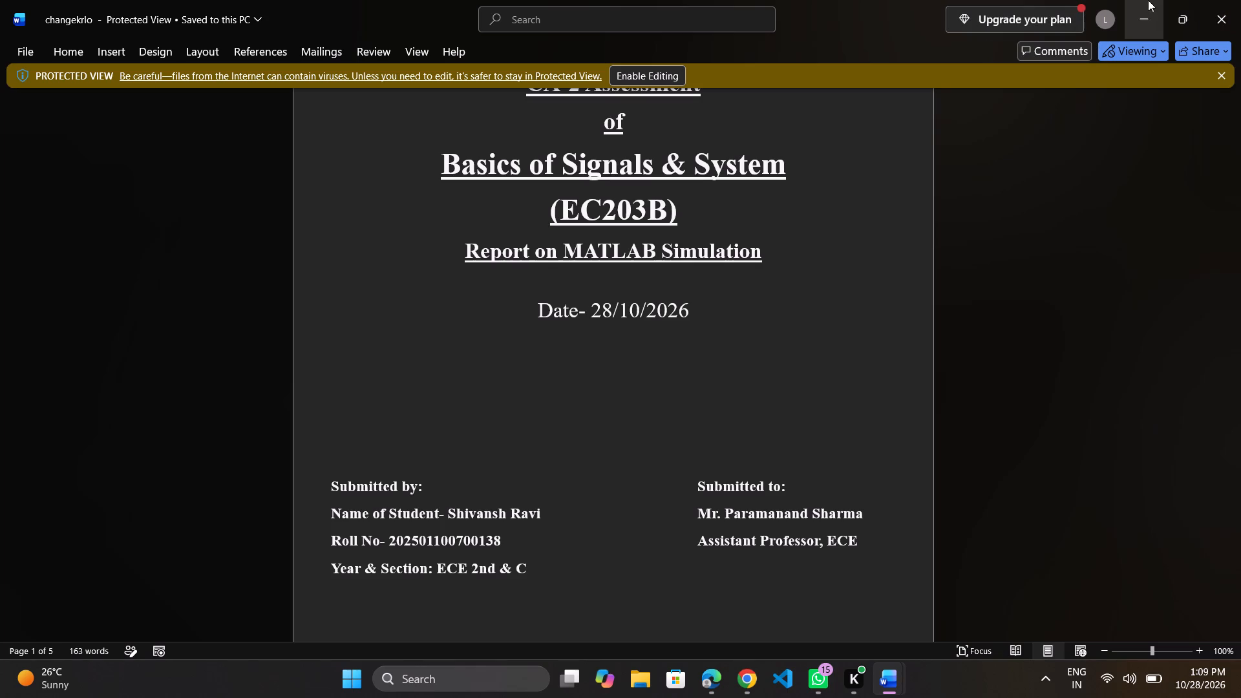
left_click(1147, 18)
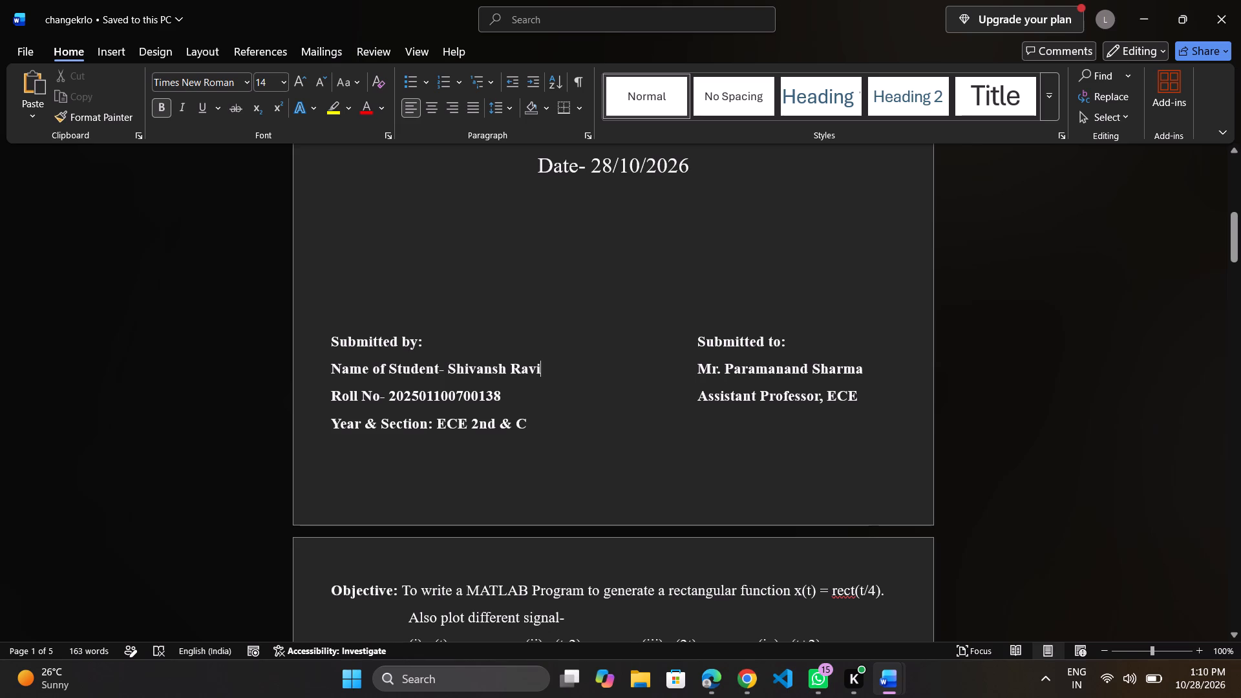
Replace the student name in the cover page's Submitted by block with the other student's full name.
key("BackSpace")
key("BackSpace")
key("BackSpace")
key("BackSpace")
key("BackSpace")
key("BackSpace")
key("BackSpace")
key("BackSpace")
key("BackSpace")
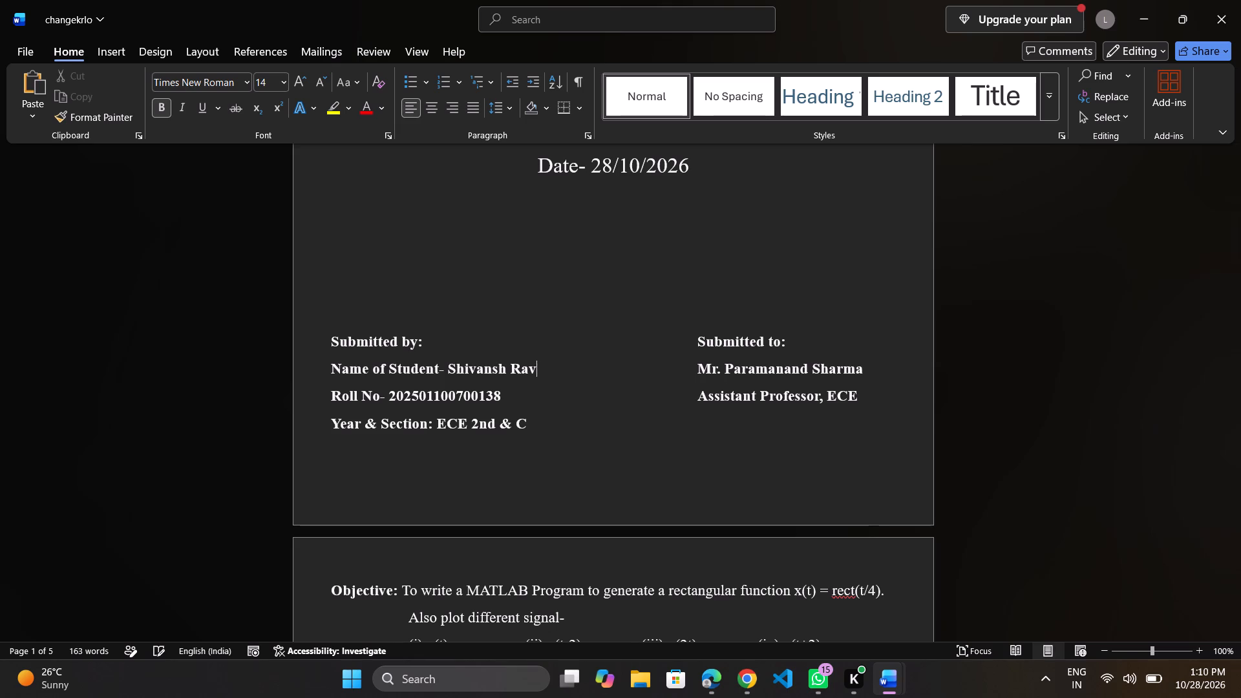
key("BackSpace")
key("BackSpace")
key("BackSpace")
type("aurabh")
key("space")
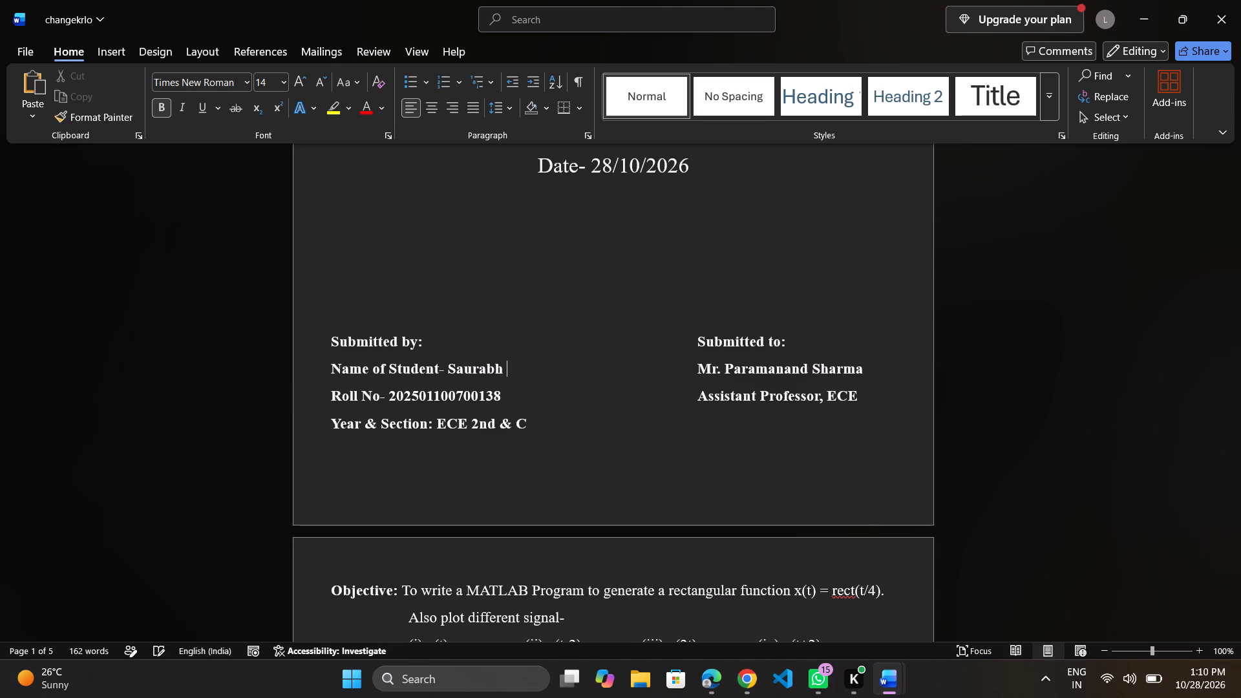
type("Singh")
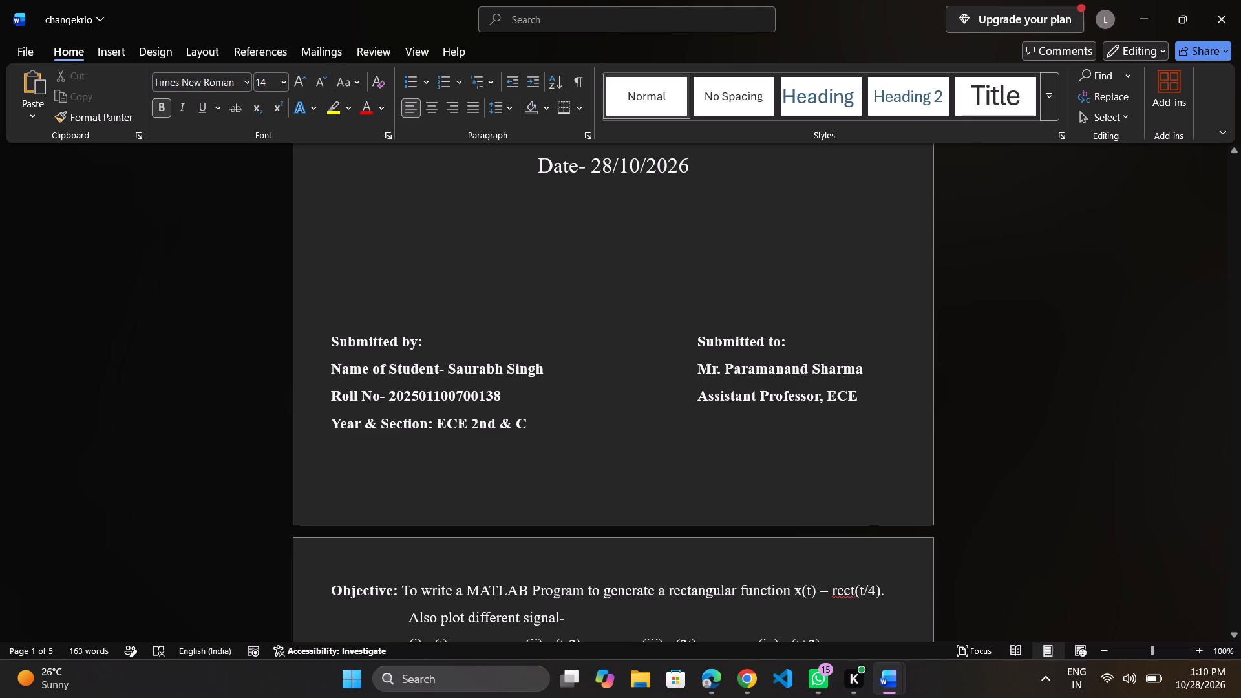
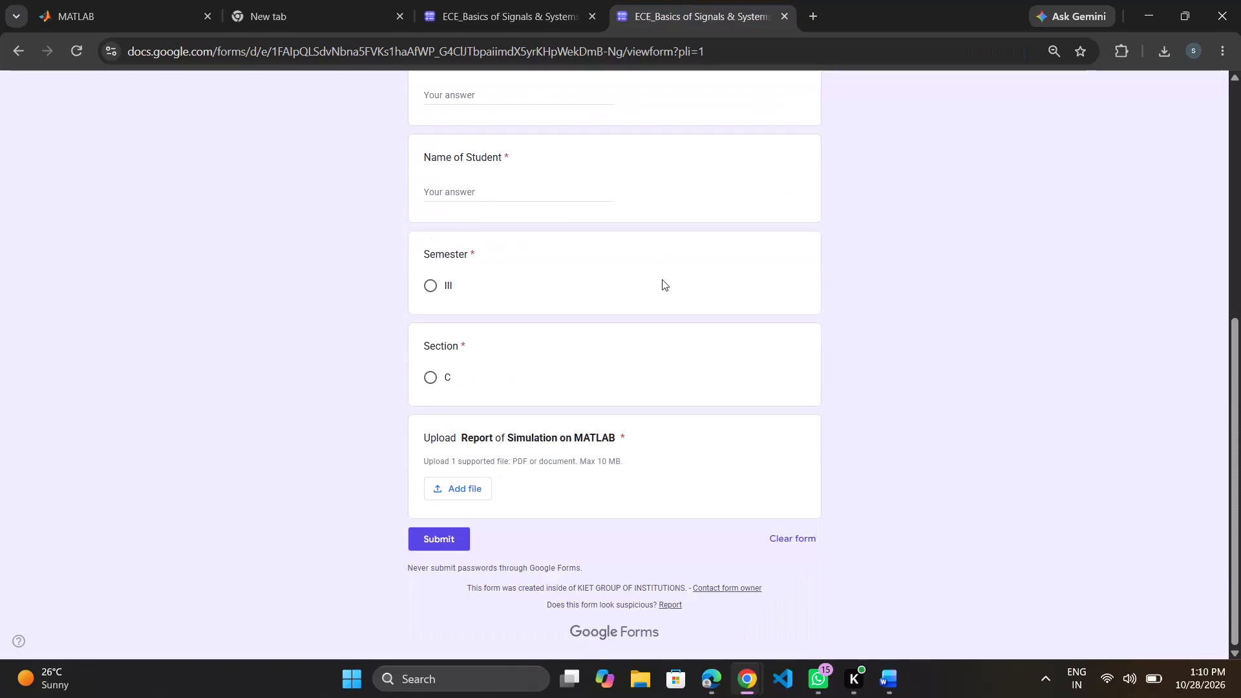
Fill in the Email answer of the CA-2 Assessment form with the student's email address saved in the clipboard history.
scroll(662, 279, "up", 14)
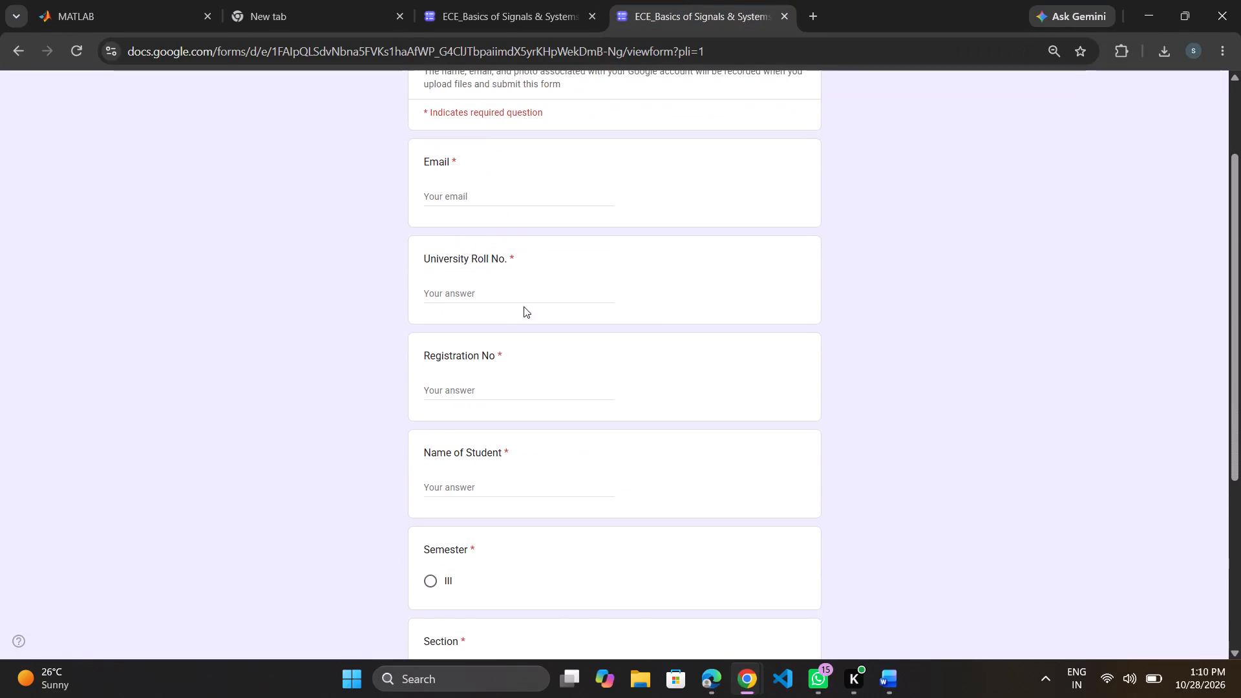
left_click_drag(498, 312, 460, 331)
left_click(454, 320)
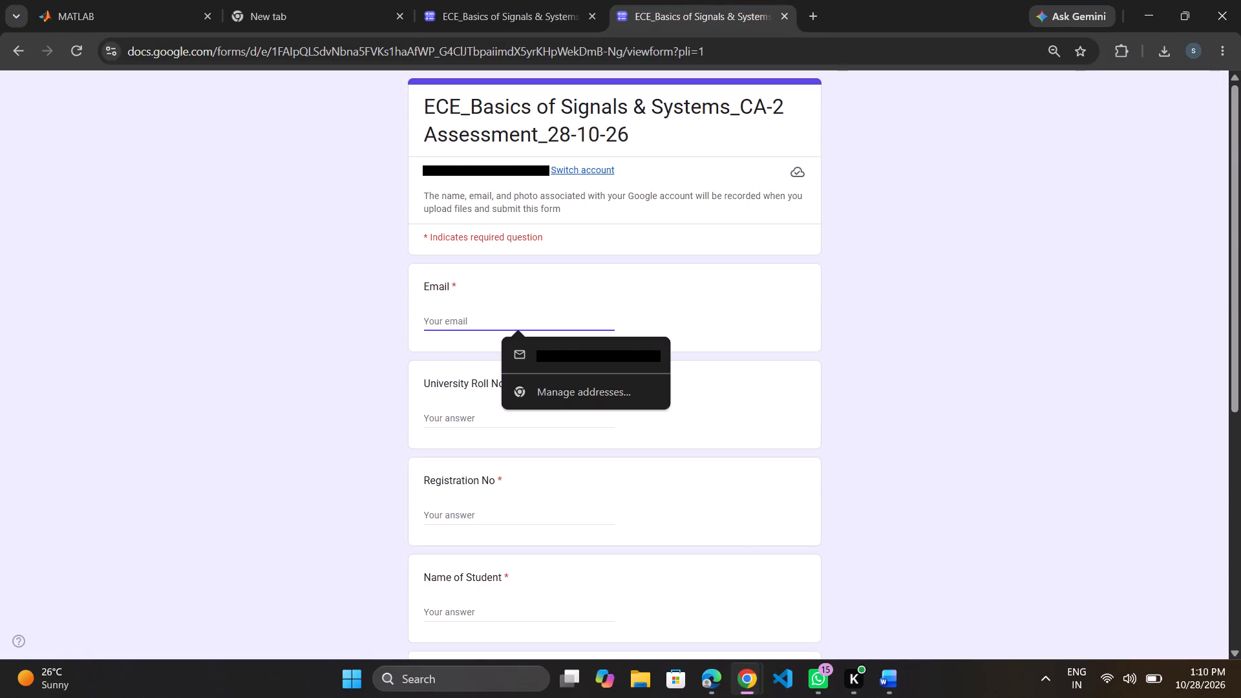
key("super+v")
scroll(491, 525, "down", 7)
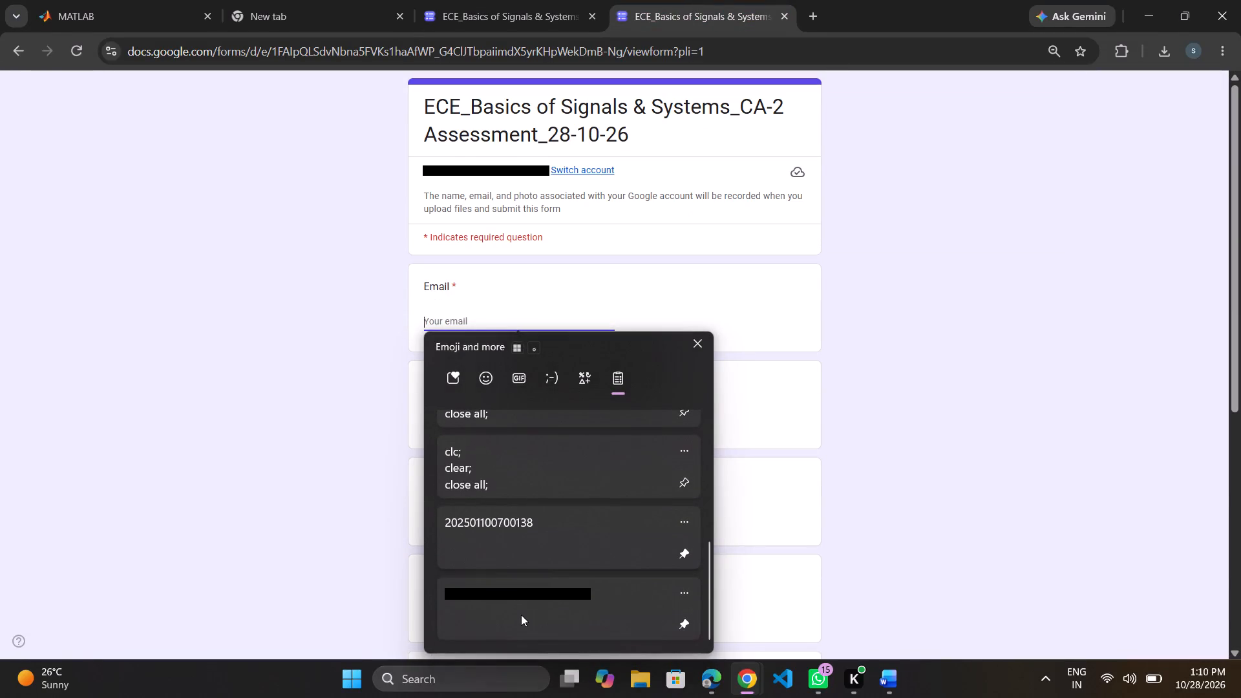
left_click(521, 615)
key("ctrl+v")
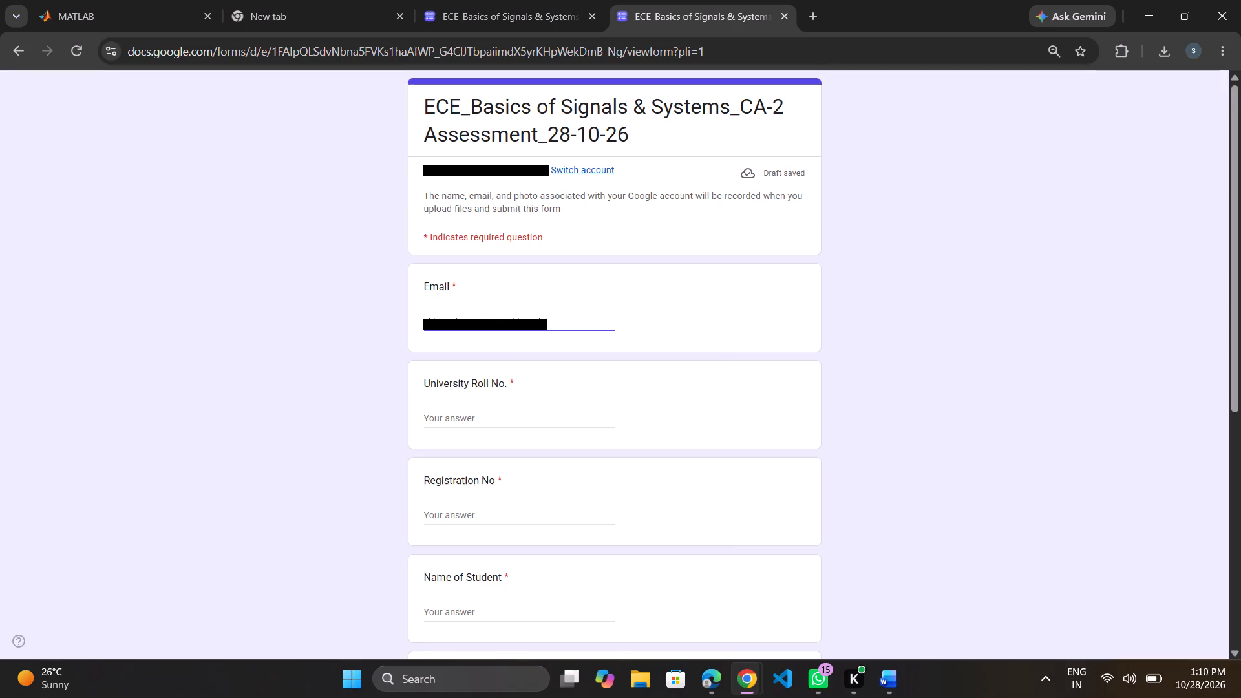
Fill in the University Roll No. answer with the student's roll number pinned in the clipboard history.
left_click(451, 418)
key("super+v")
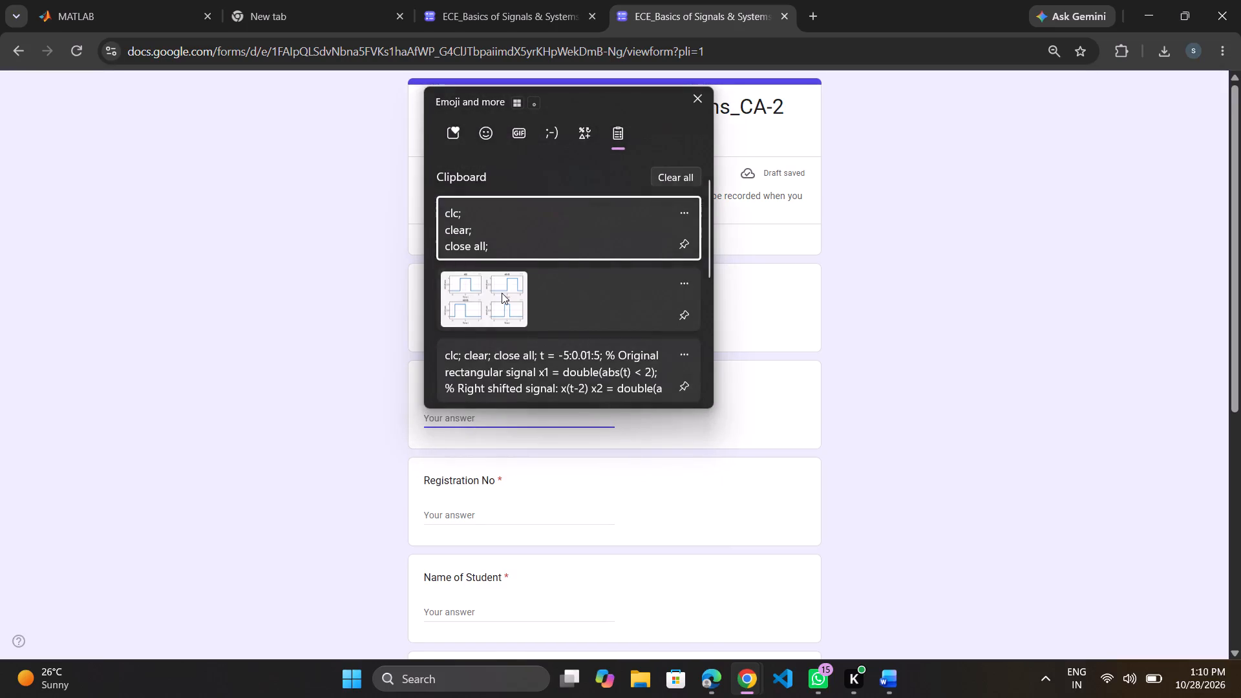
scroll(502, 293, "down", 6)
left_click(489, 291)
key("ctrl+v")
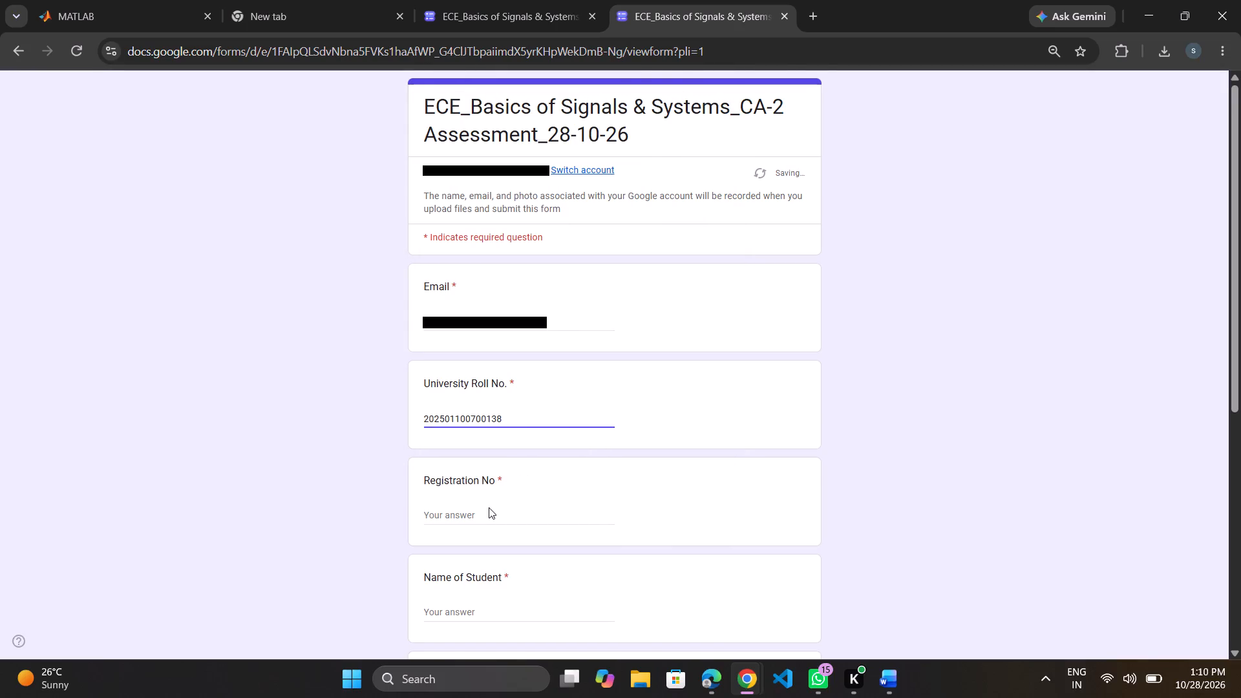
Start the form's Registration No answer and continue toward the remaining student details.
left_click(489, 507)
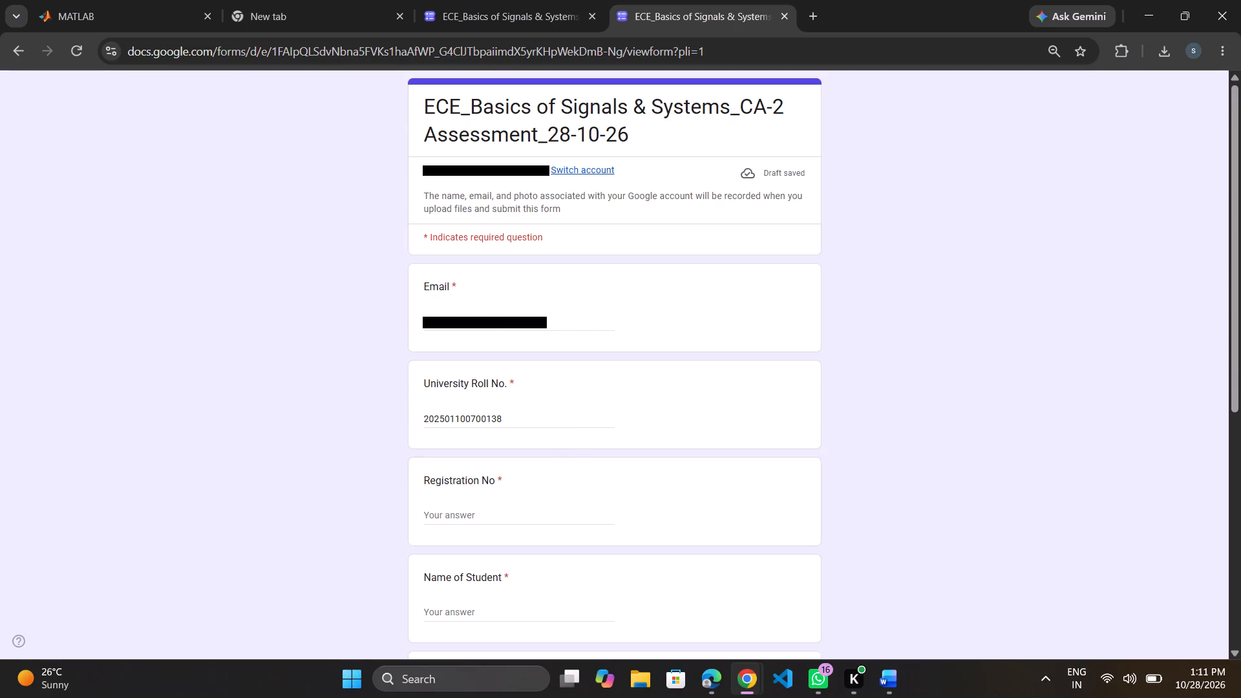
scroll(554, 414, "down", 3)
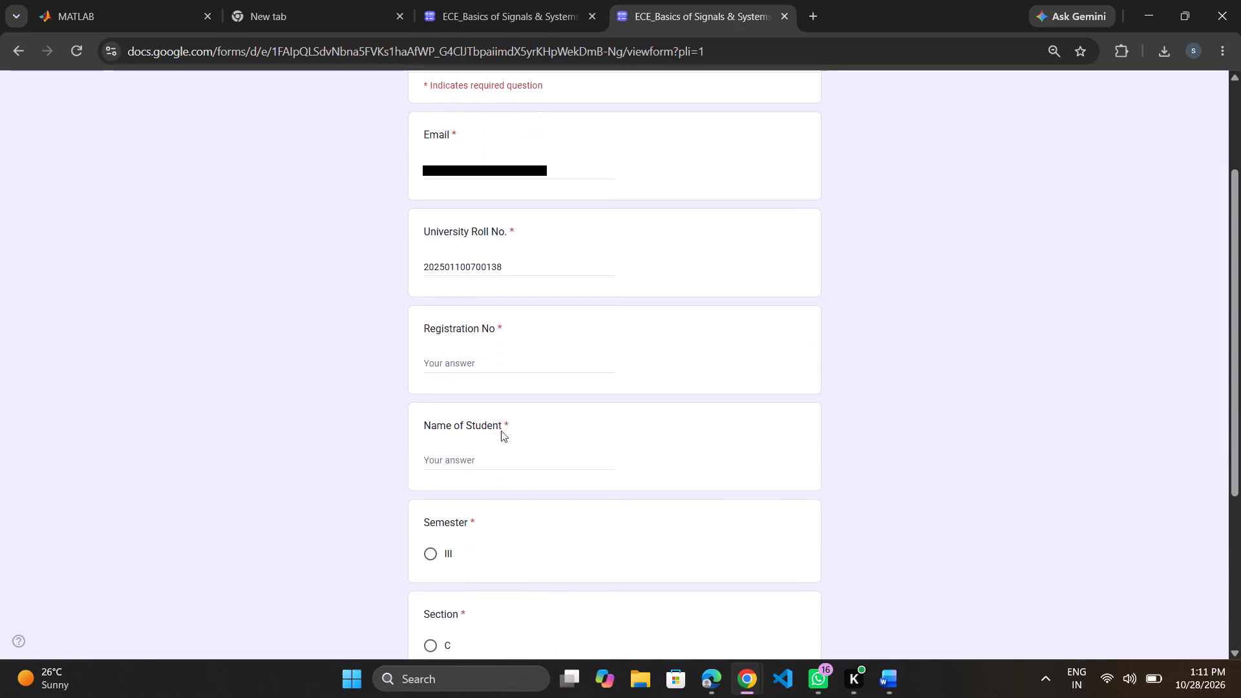
Fill in the Name of Student answer in the assessment form with the student's full name.
left_click(462, 457)
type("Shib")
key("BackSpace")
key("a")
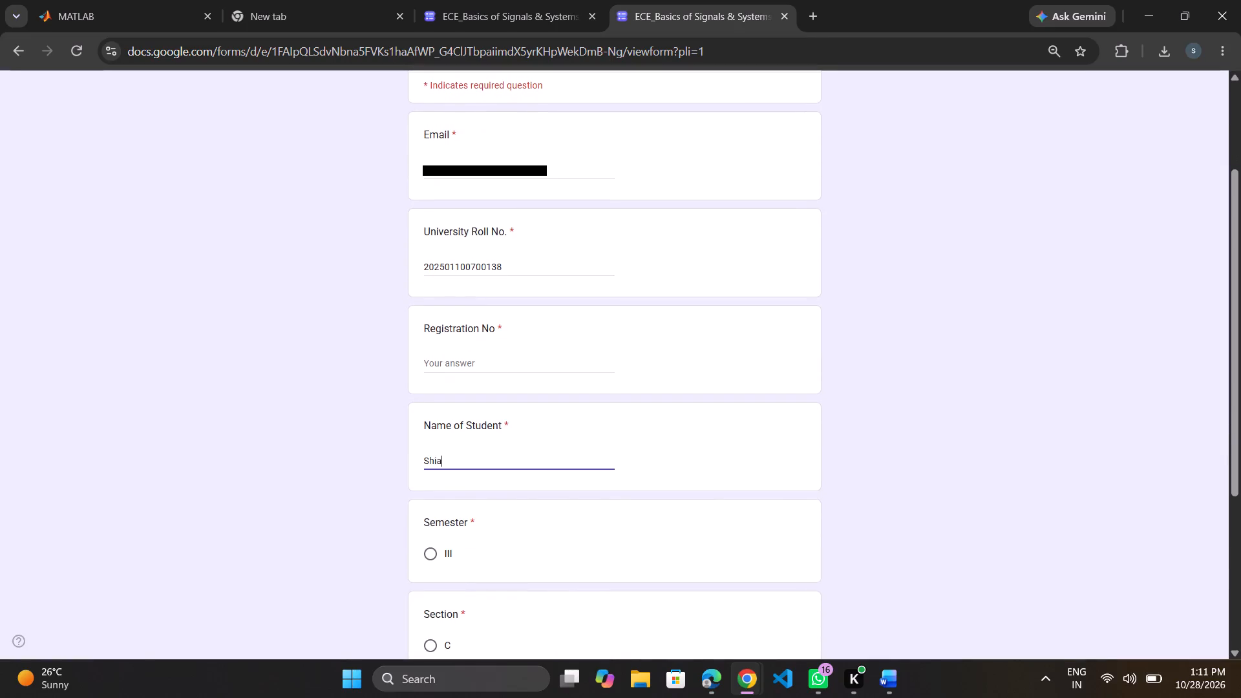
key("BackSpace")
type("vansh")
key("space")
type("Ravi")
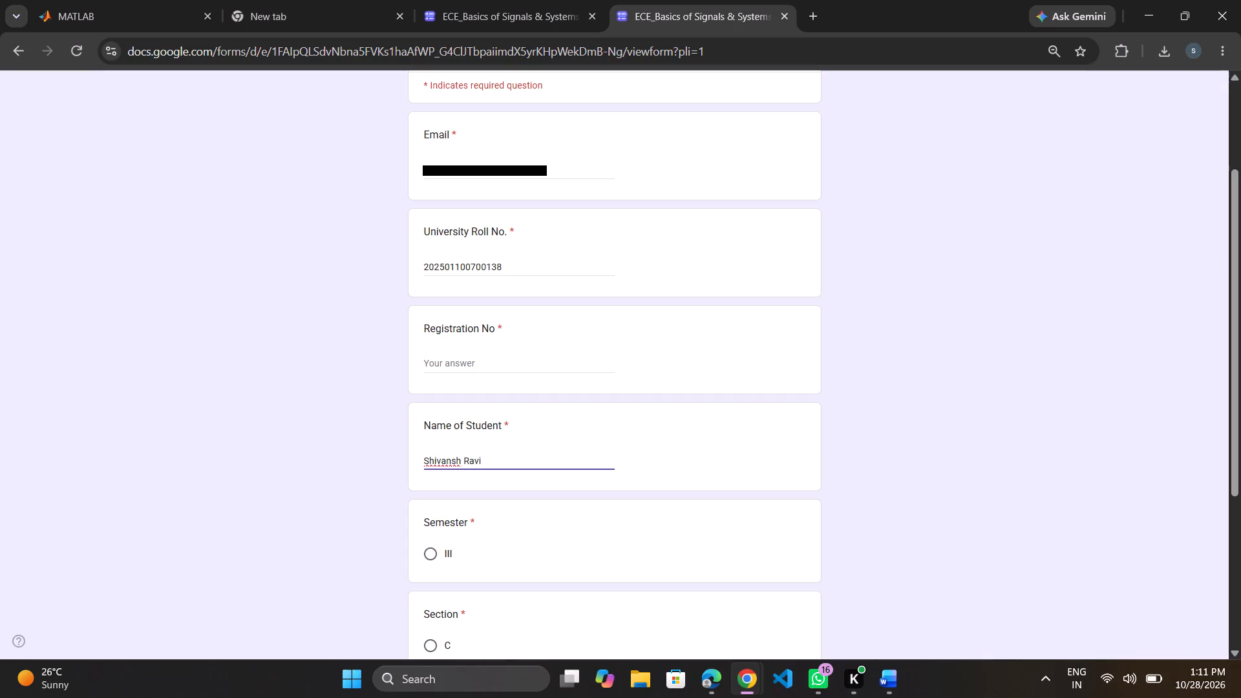
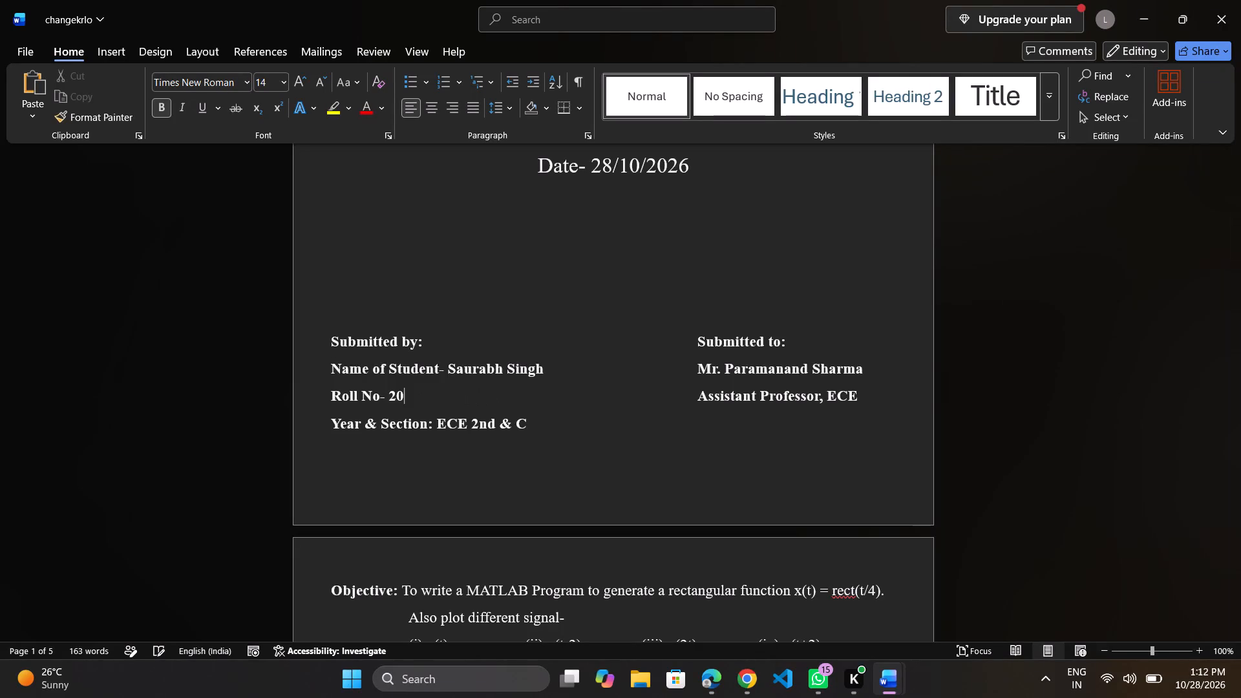
Replace the partial roll number in the cover page's Submitted by block with the student's full roll number from the clipboard.
key("BackSpace")
key("BackSpace")
key("ctrl+v")
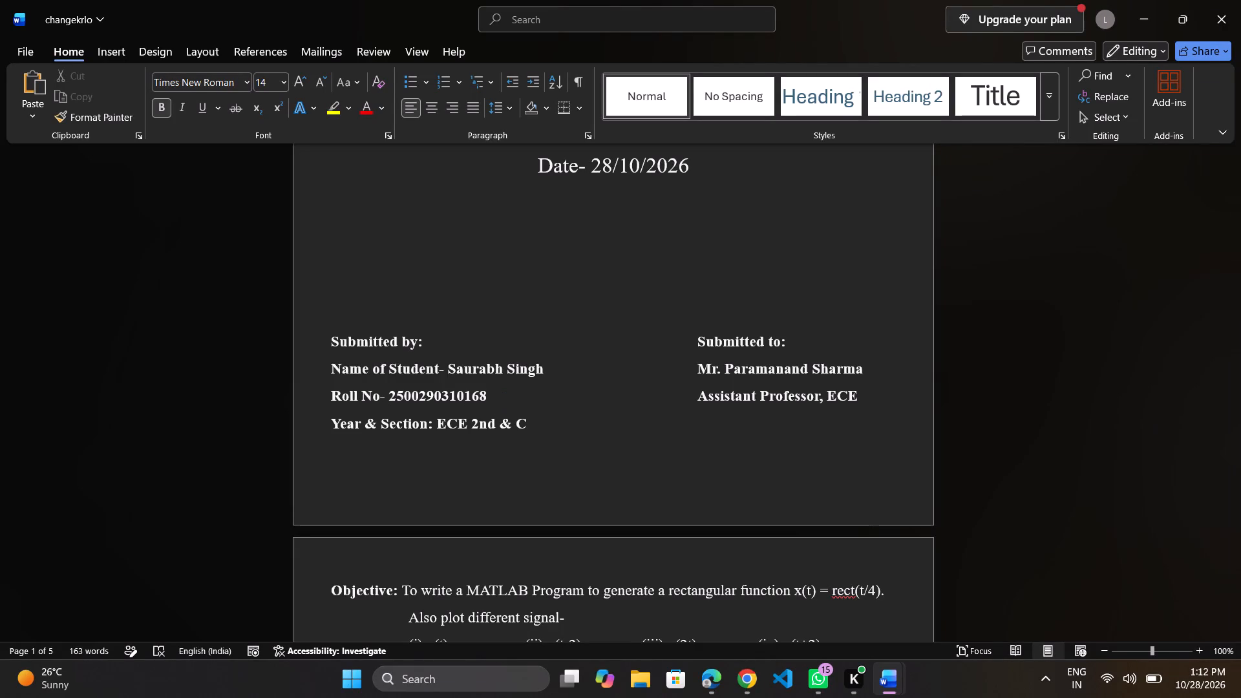
Start saving a copy of the finished report with Save As, choosing the Desktop folder as the location.
scroll(505, 399, "down", 6)
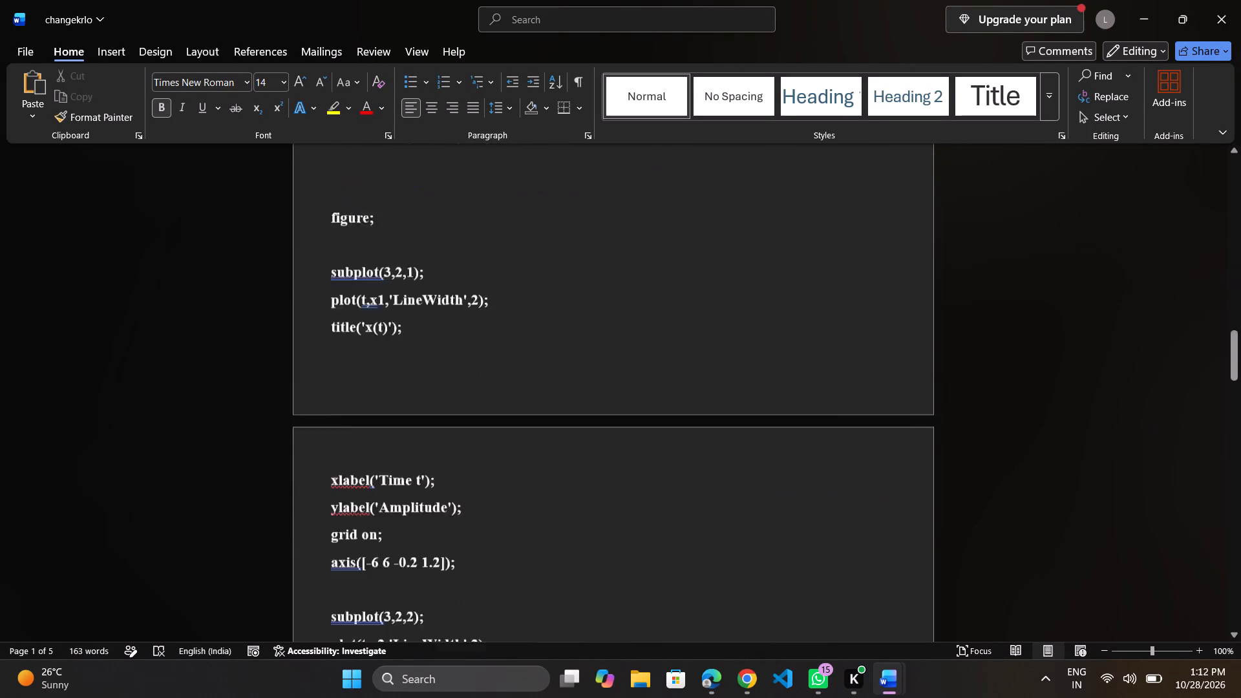
scroll(505, 399, "down", 8)
scroll(505, 399, "up", 19)
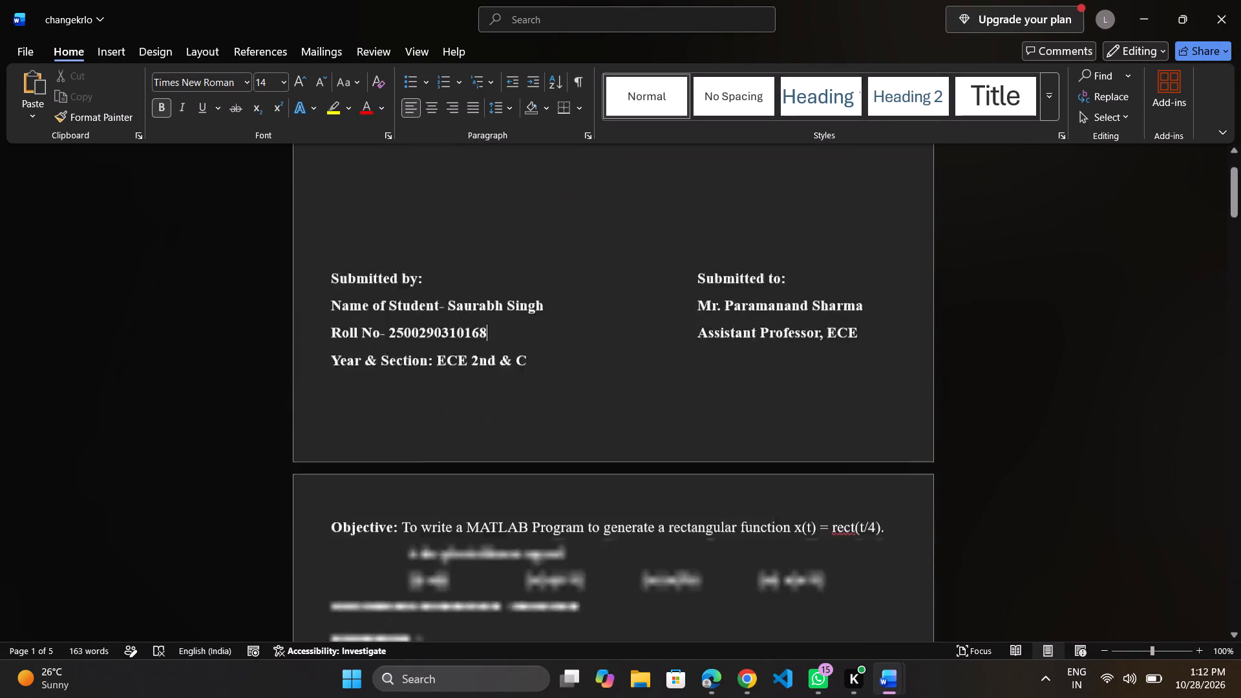
scroll(505, 399, "up", 10)
scroll(505, 399, "down", 4)
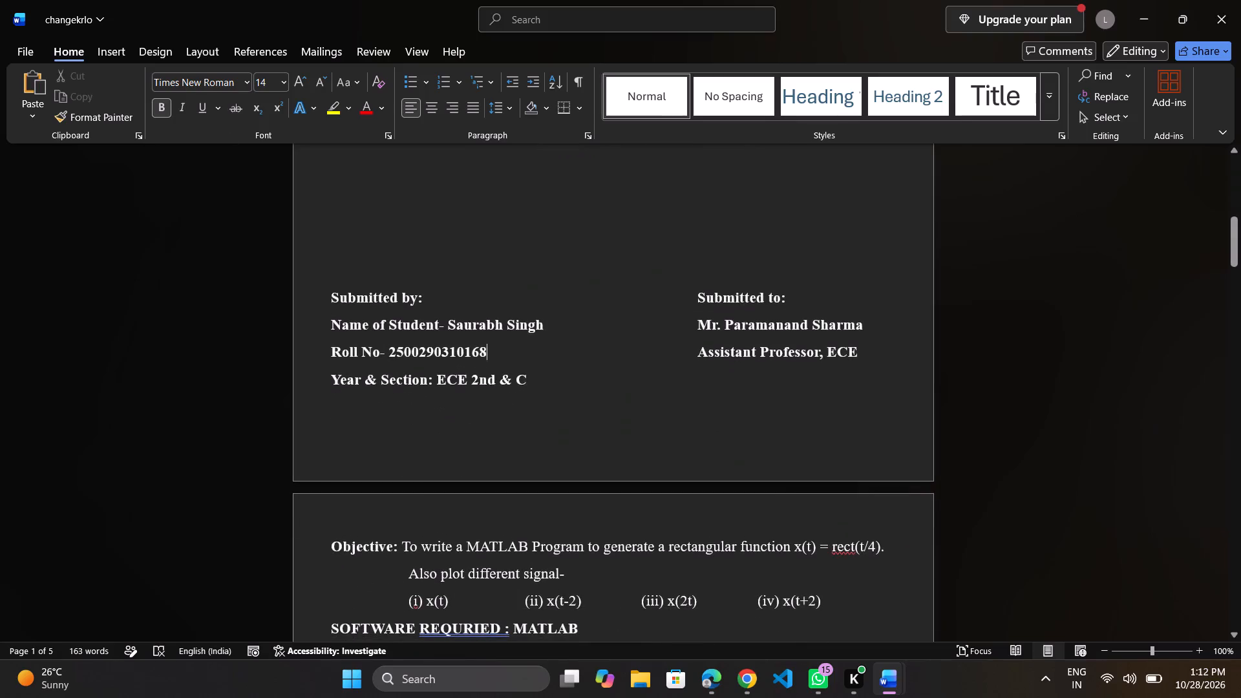
left_click(33, 47)
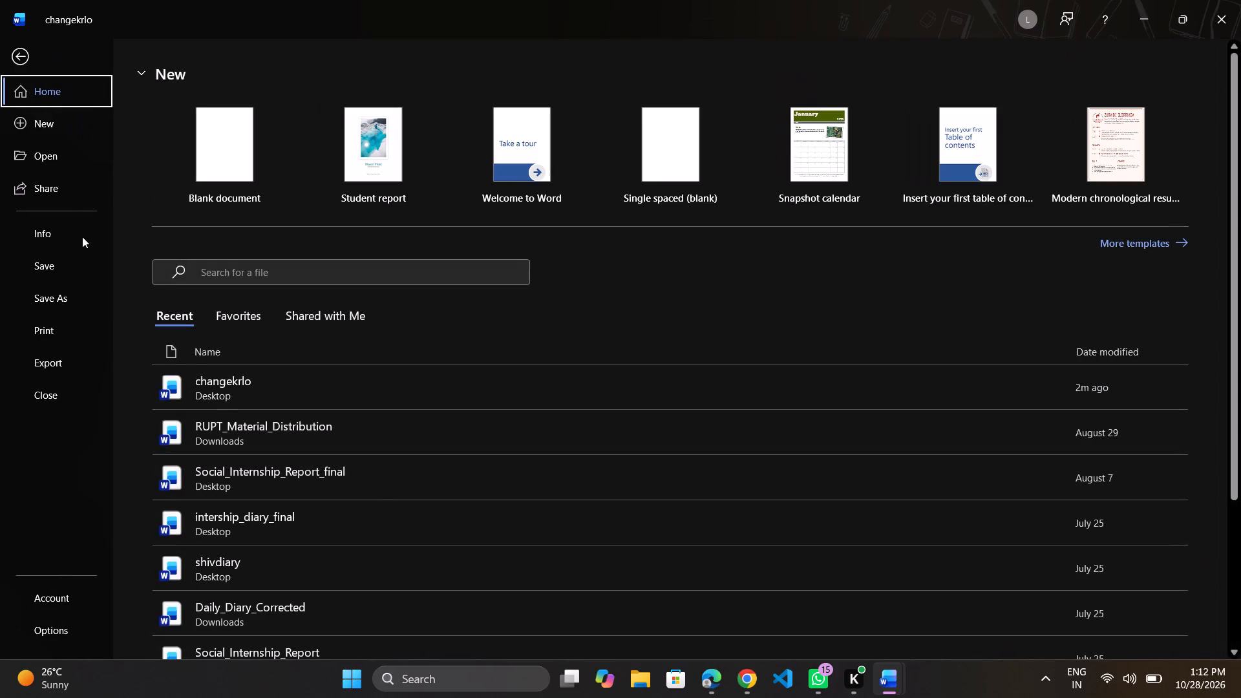
left_click(76, 298)
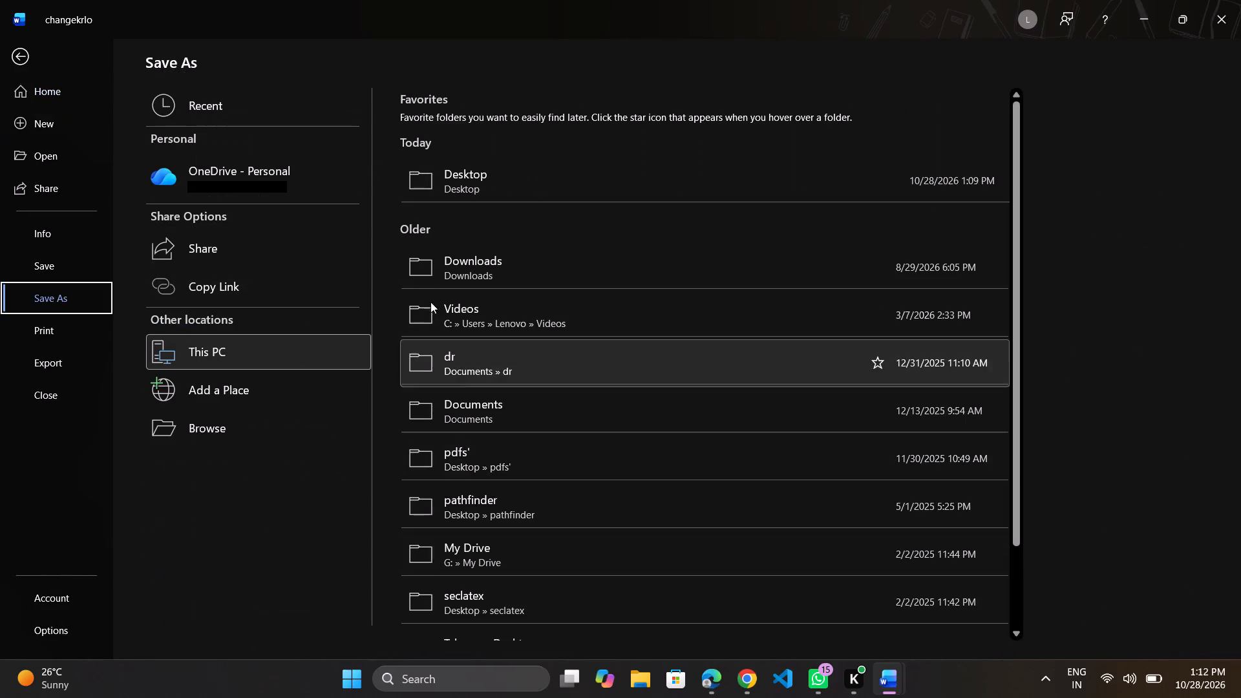
left_click(465, 182)
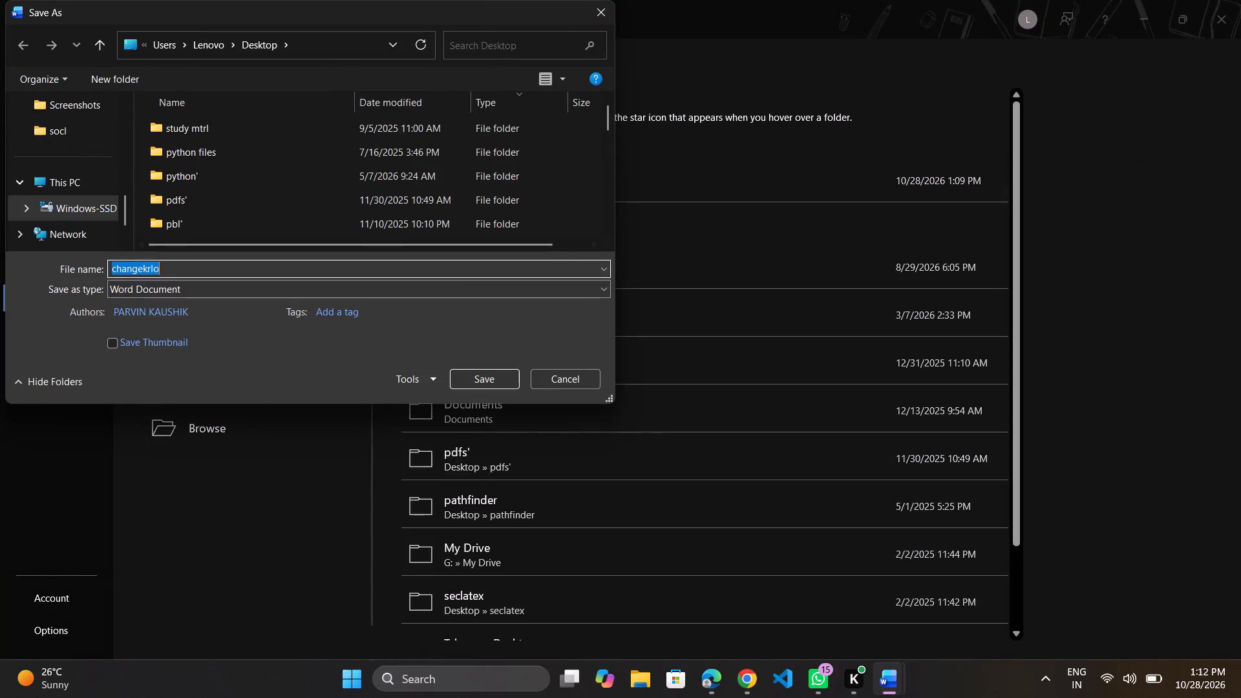
Save the changekrlo document to the Desktop as a PDF named with the student's lowercase name and copied roll number, joined by underscores.
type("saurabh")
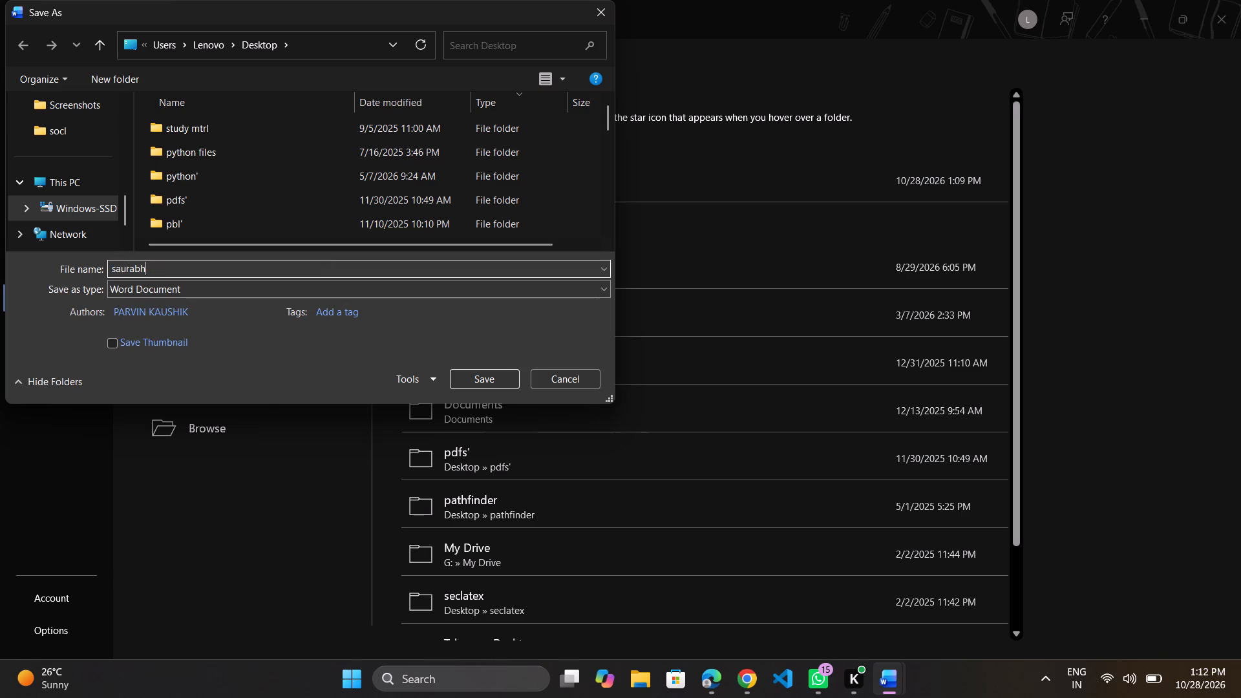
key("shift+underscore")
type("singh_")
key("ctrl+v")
left_click(393, 284)
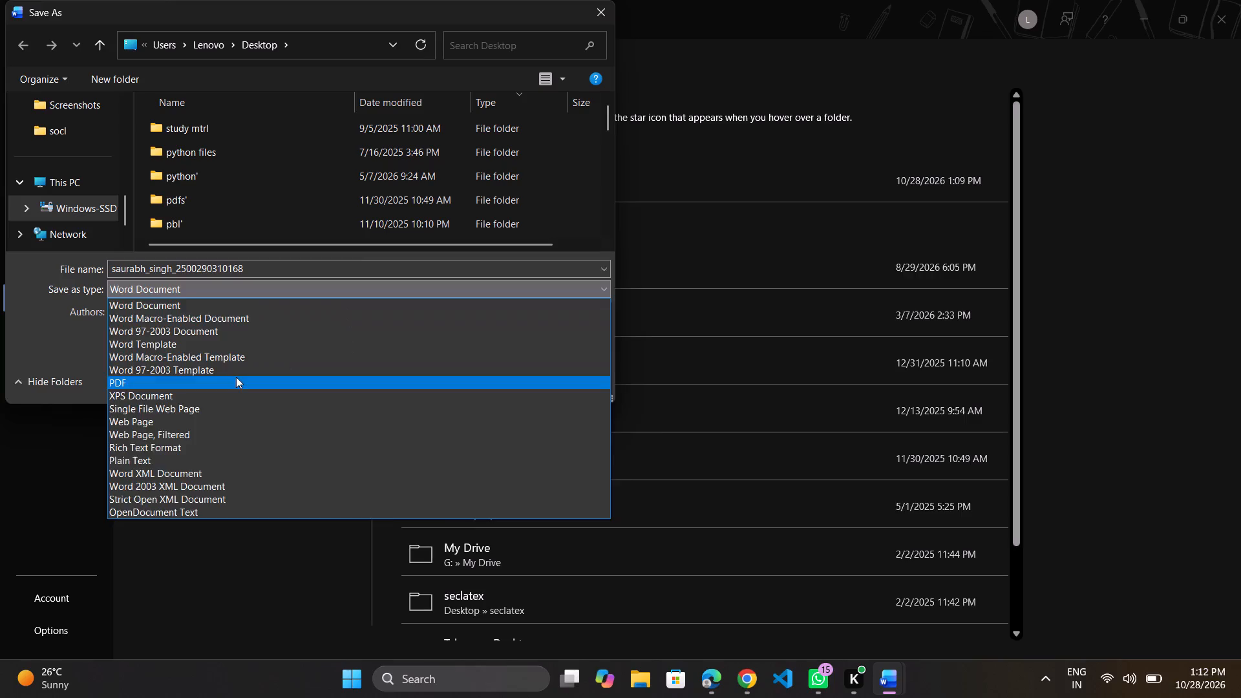
left_click(236, 377)
left_click(482, 414)
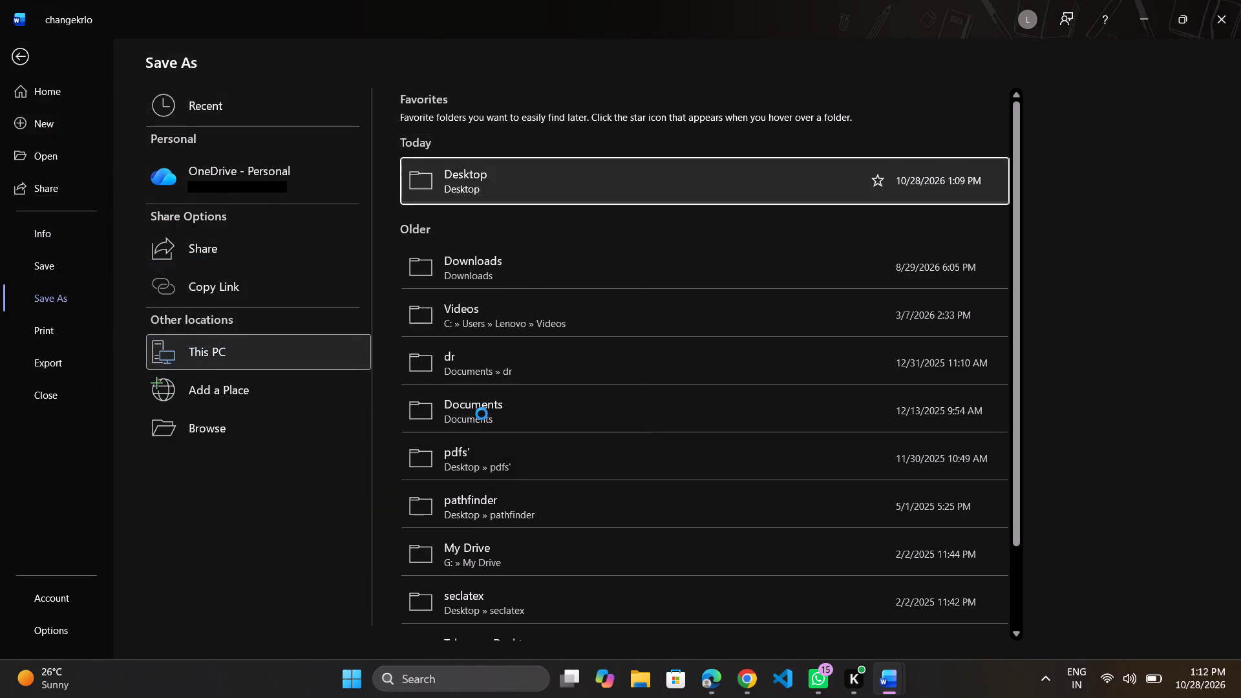
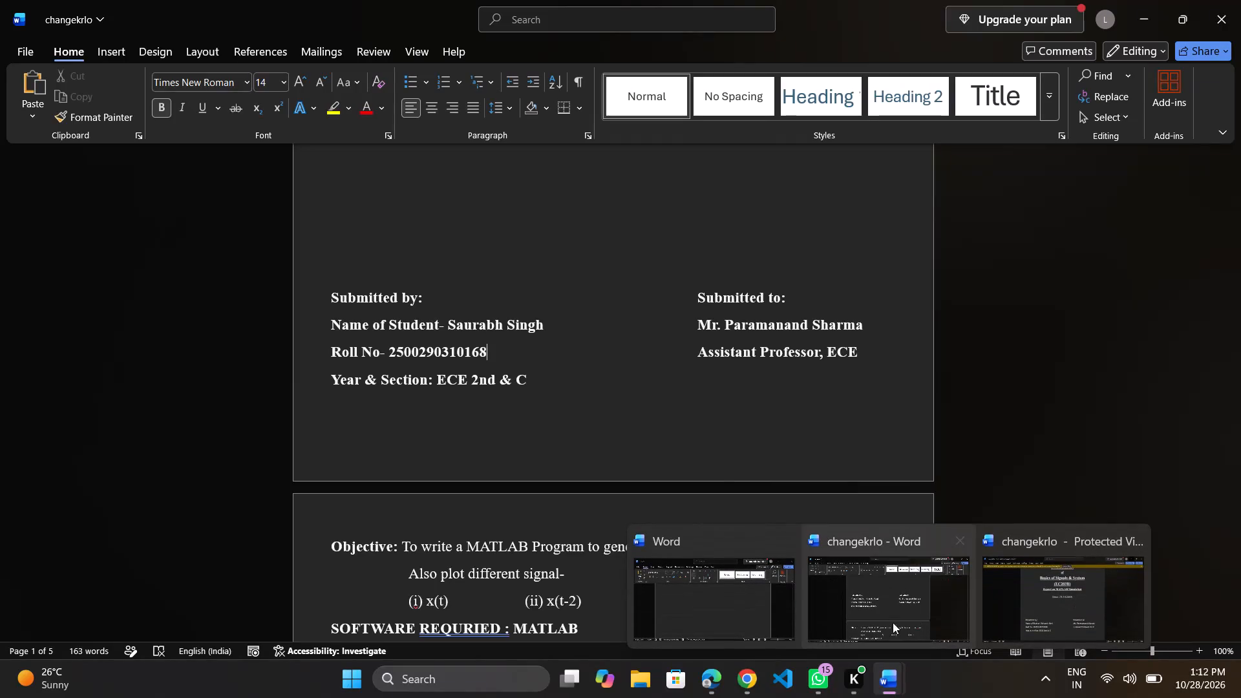
Switch to the Protected View copy of changekrlo and enable editing on it.
left_click(1048, 597)
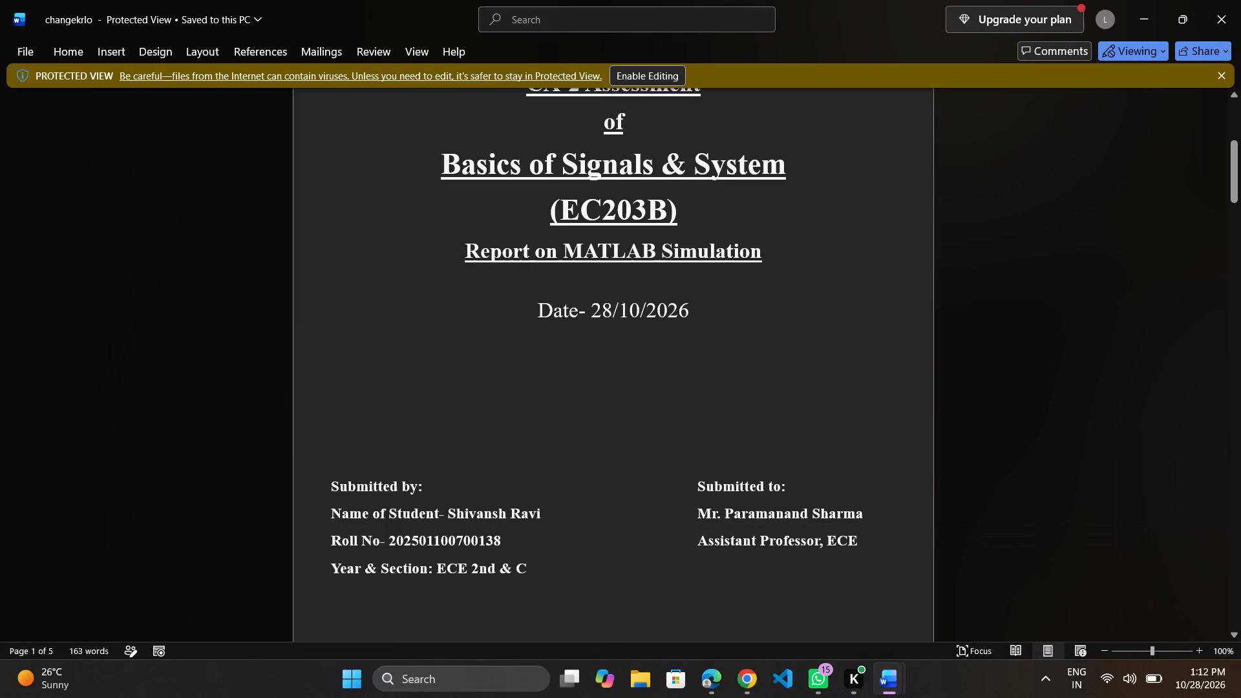
scroll(620, 349, "down", 8)
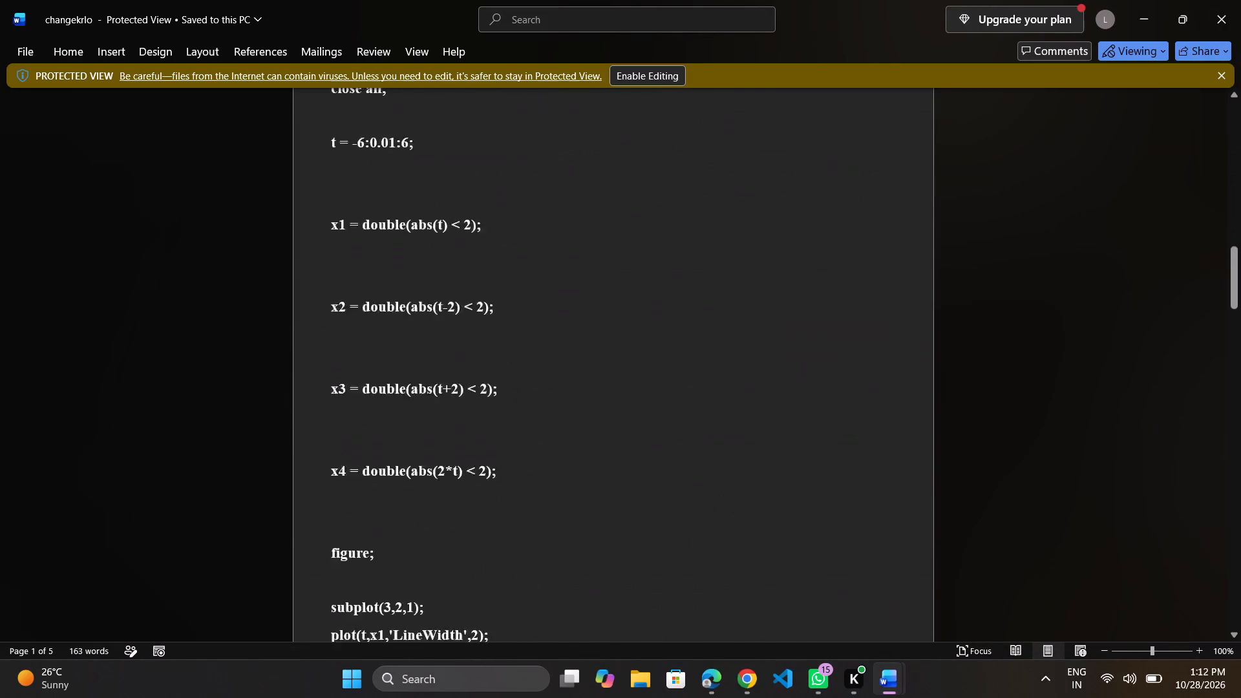
scroll(620, 349, "down", 10)
scroll(620, 349, "up", 19)
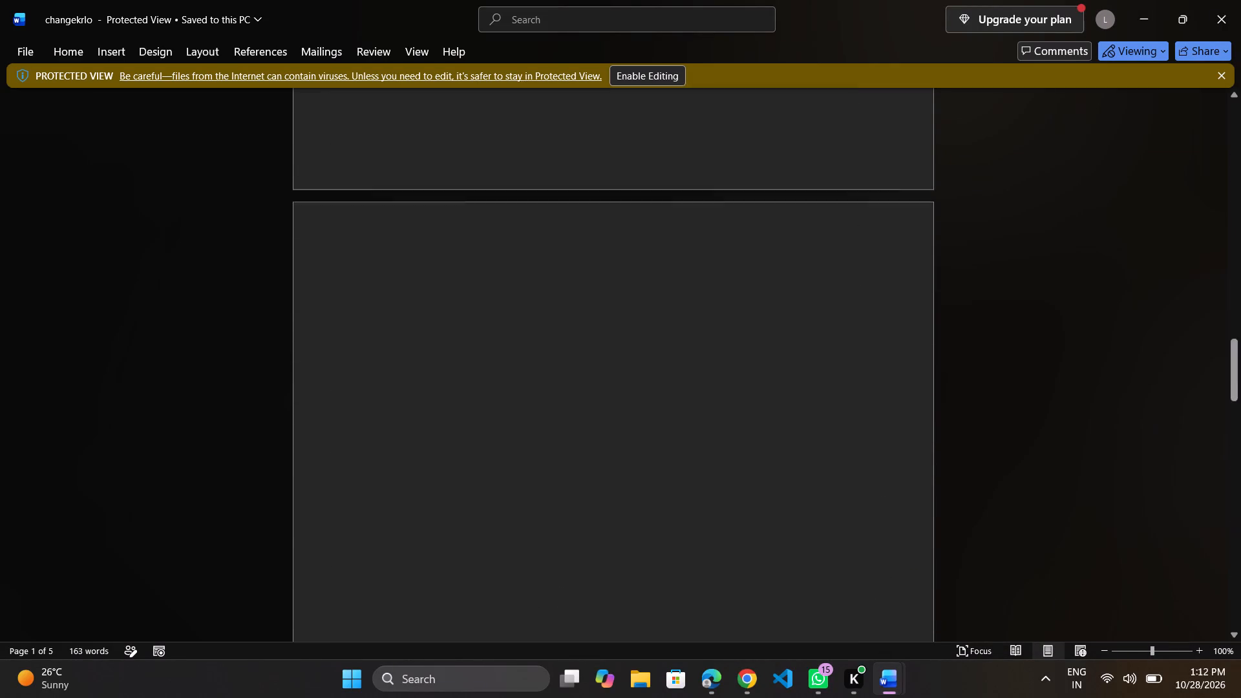
scroll(584, 385, "up", 2)
scroll(565, 395, "down", 3)
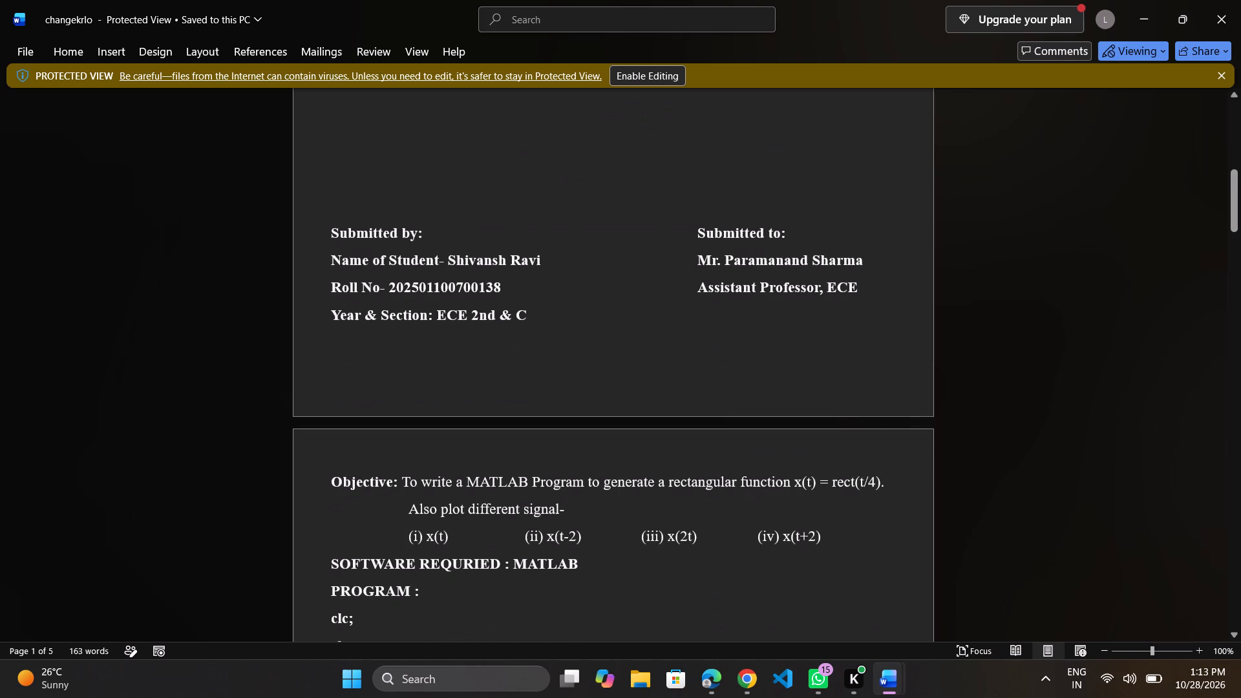
left_click_drag(511, 285, 394, 282)
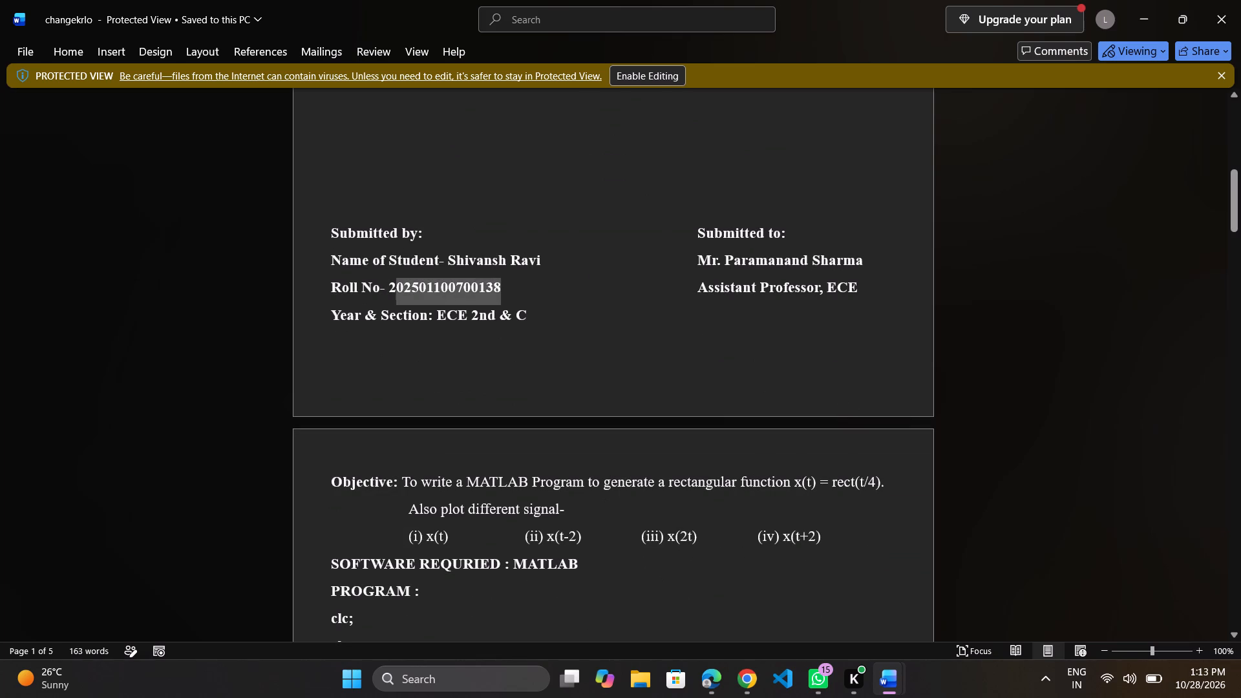
left_click_drag(394, 282, 390, 282)
key("BackSpace")
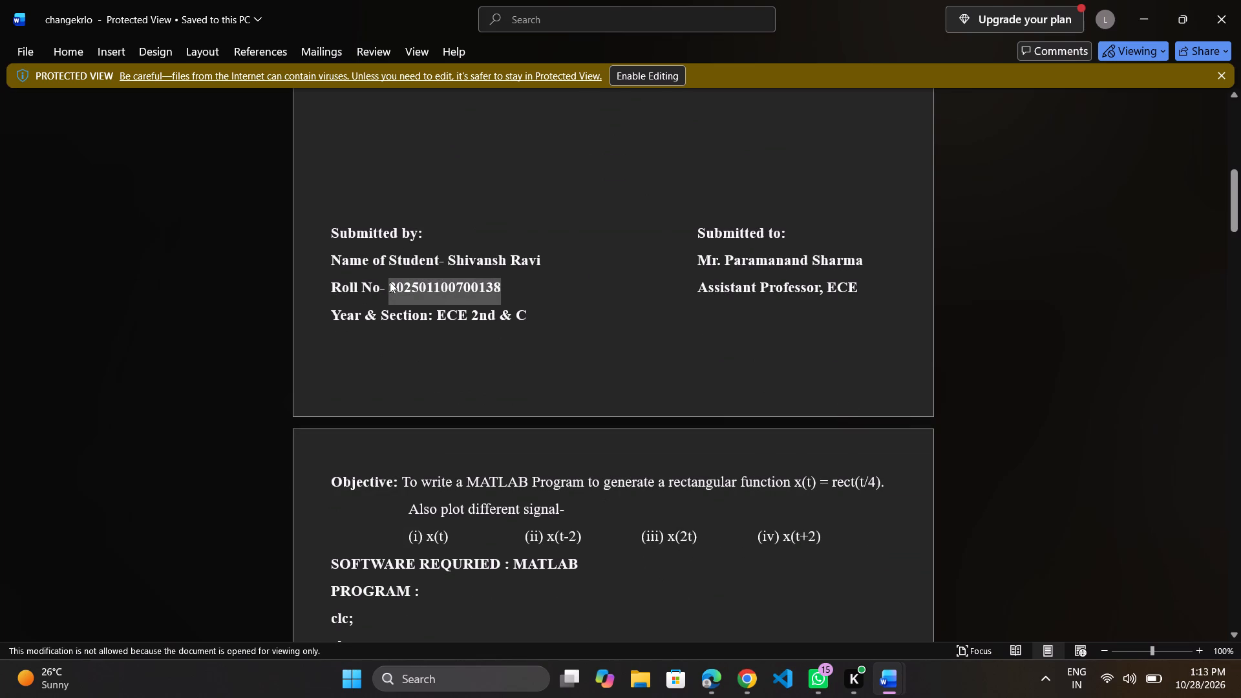
key("BackSpace")
left_click(631, 70)
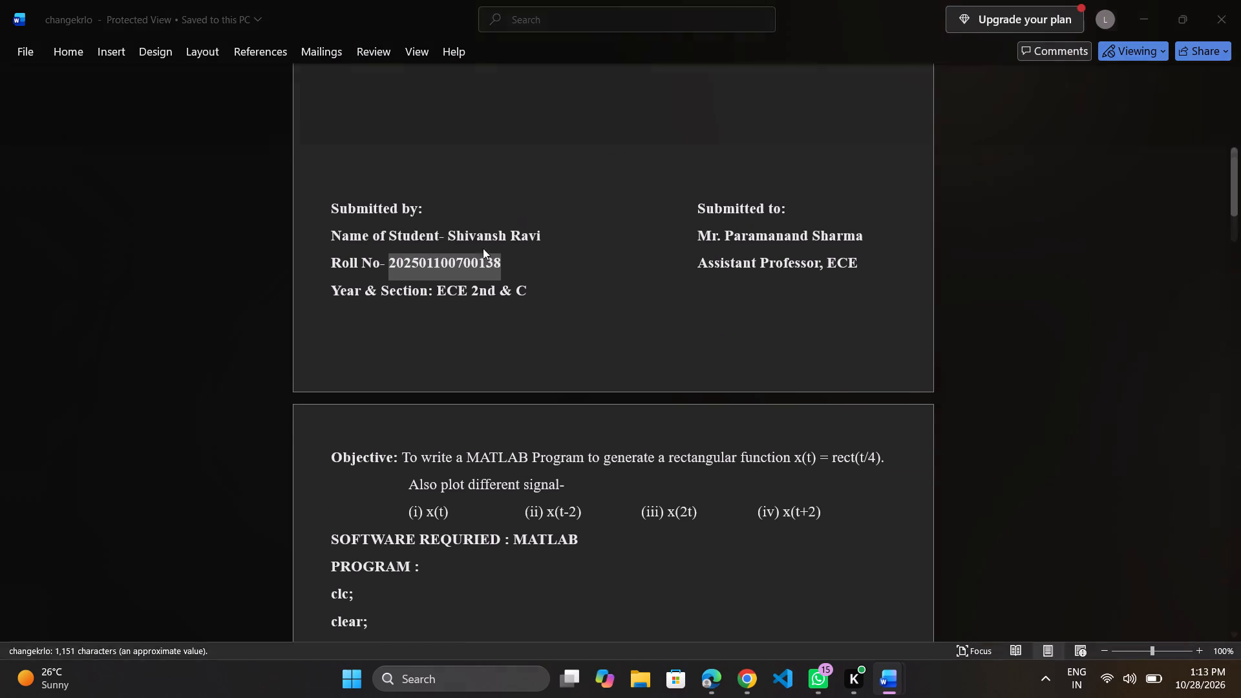
Replace the cover page's roll number with the copied one, changing its last two digits to 78.
scroll(659, 538, "down", 2)
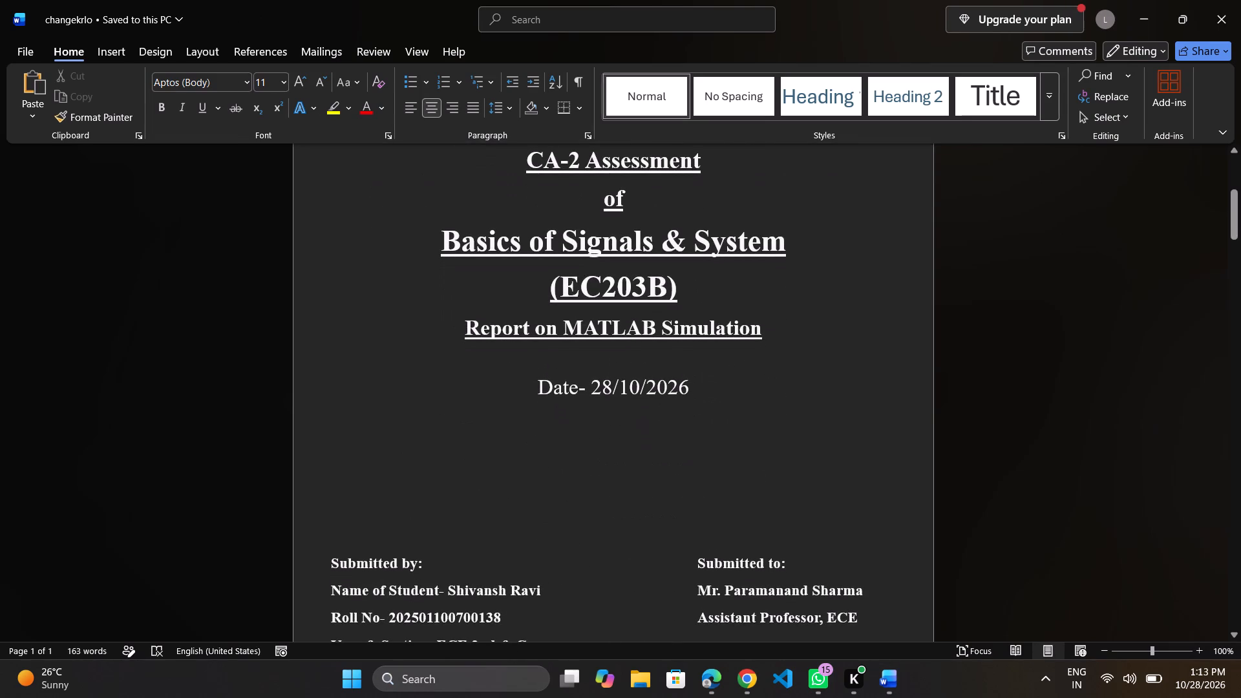
left_click_drag(511, 624, 387, 614)
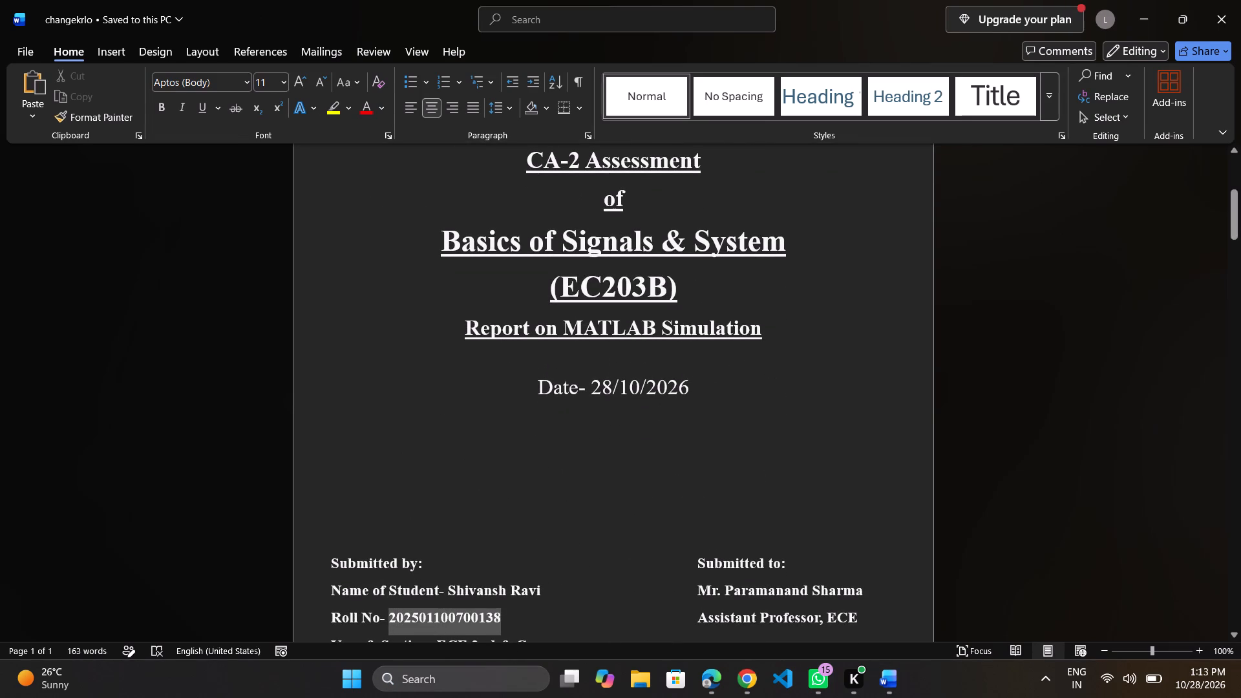
left_click_drag(387, 614, 387, 614)
key("BackSpace")
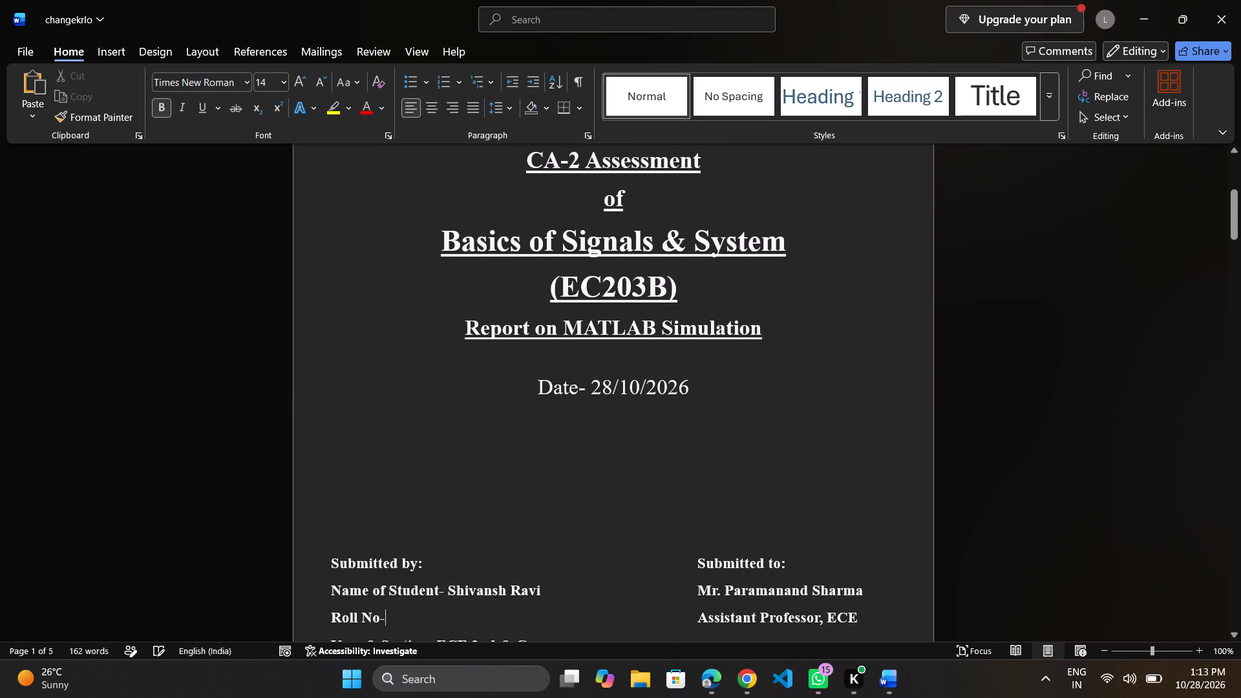
key("ctrl+v")
key("BackSpace")
key("BackSpace")
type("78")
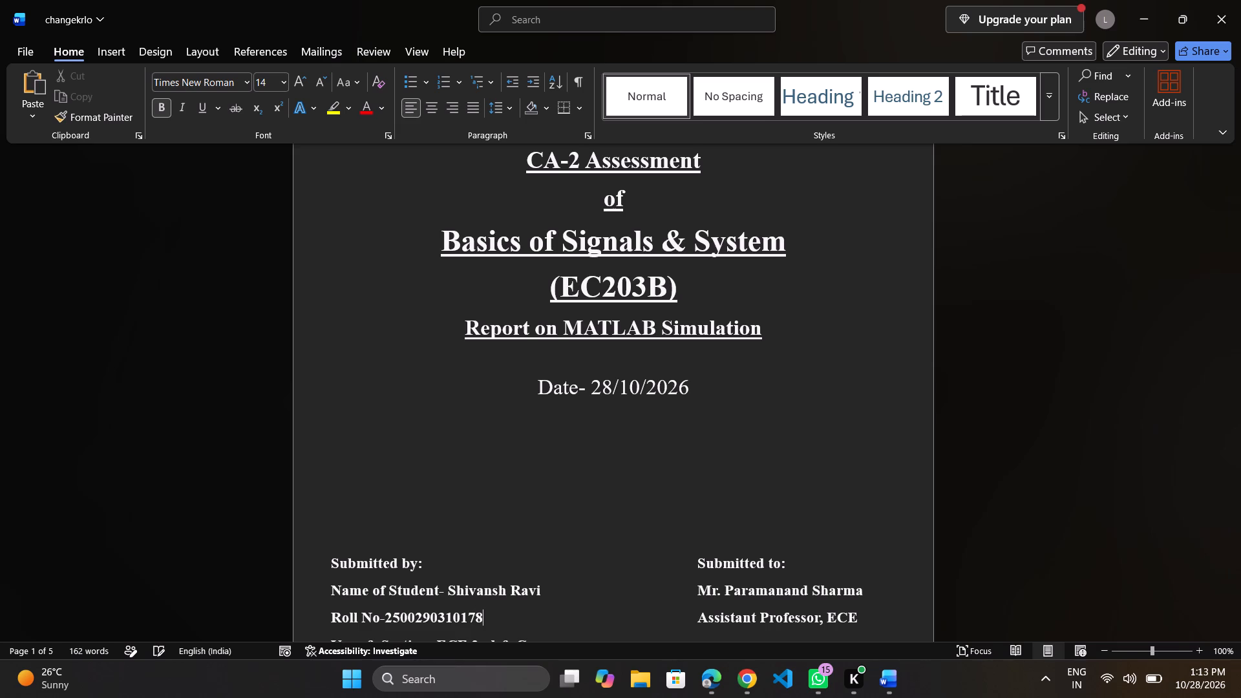
Look through the edited report's pages, from the cover details to the signal plots.
scroll(504, 634, "down", 2)
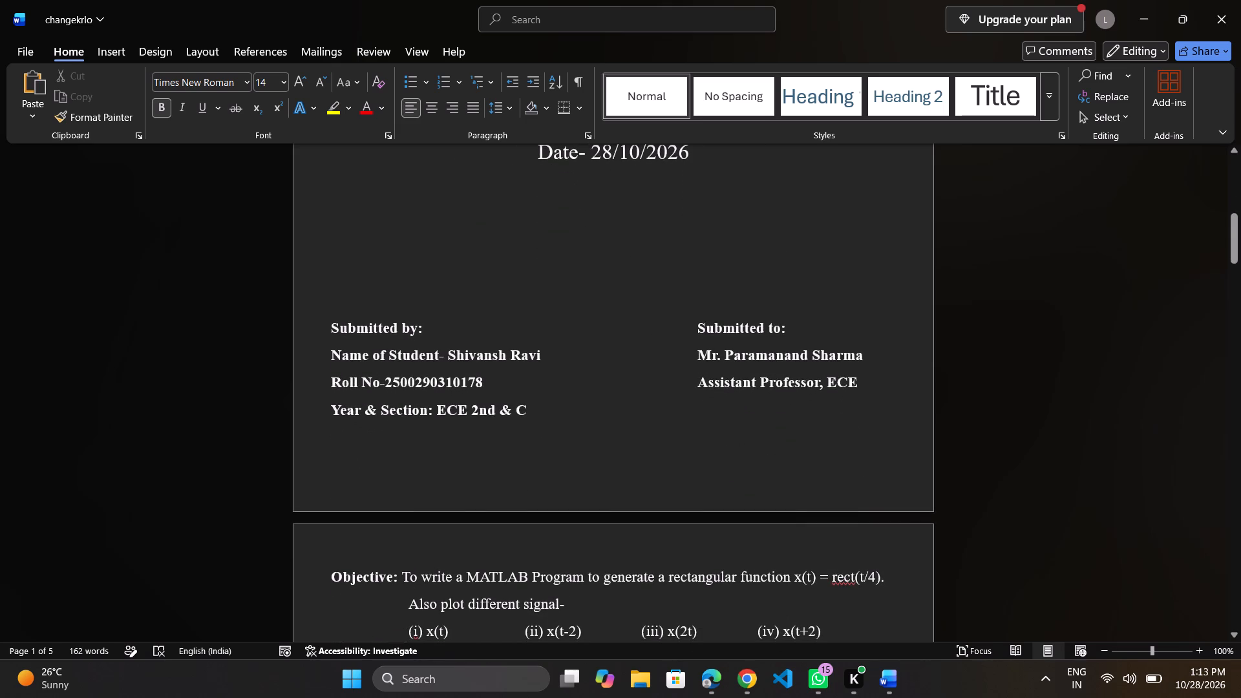
scroll(665, 598, "down", 14)
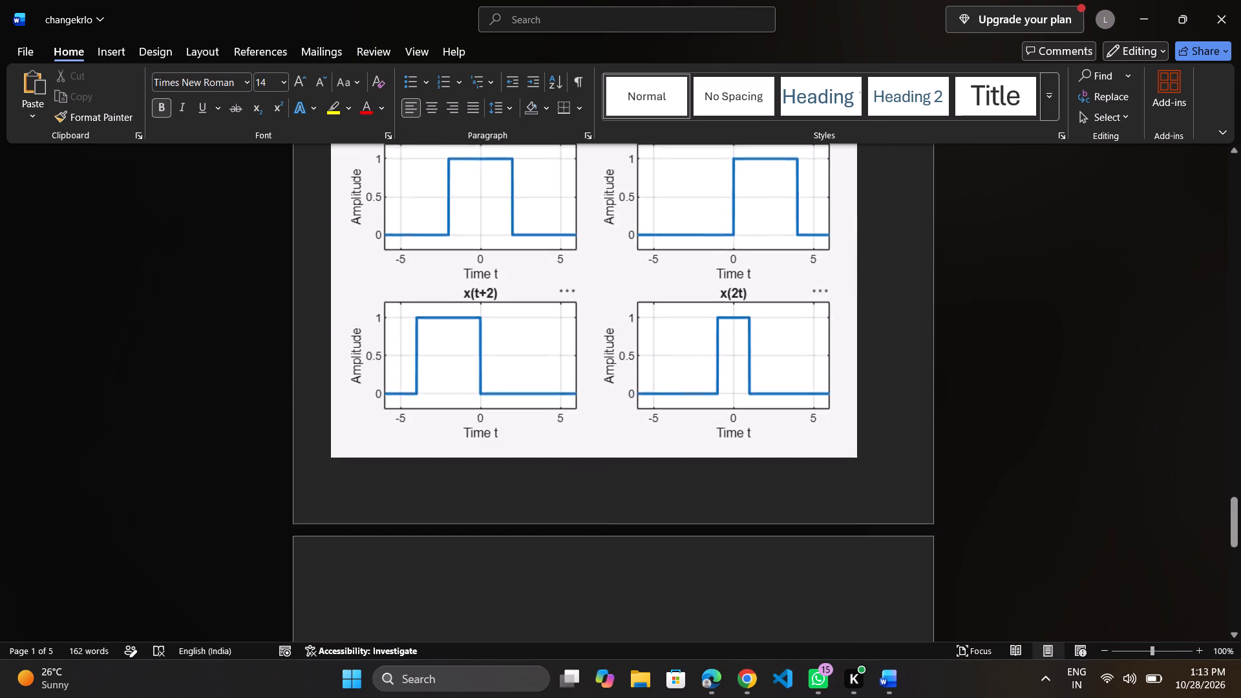
scroll(665, 598, "down", 2)
scroll(665, 598, "up", 11)
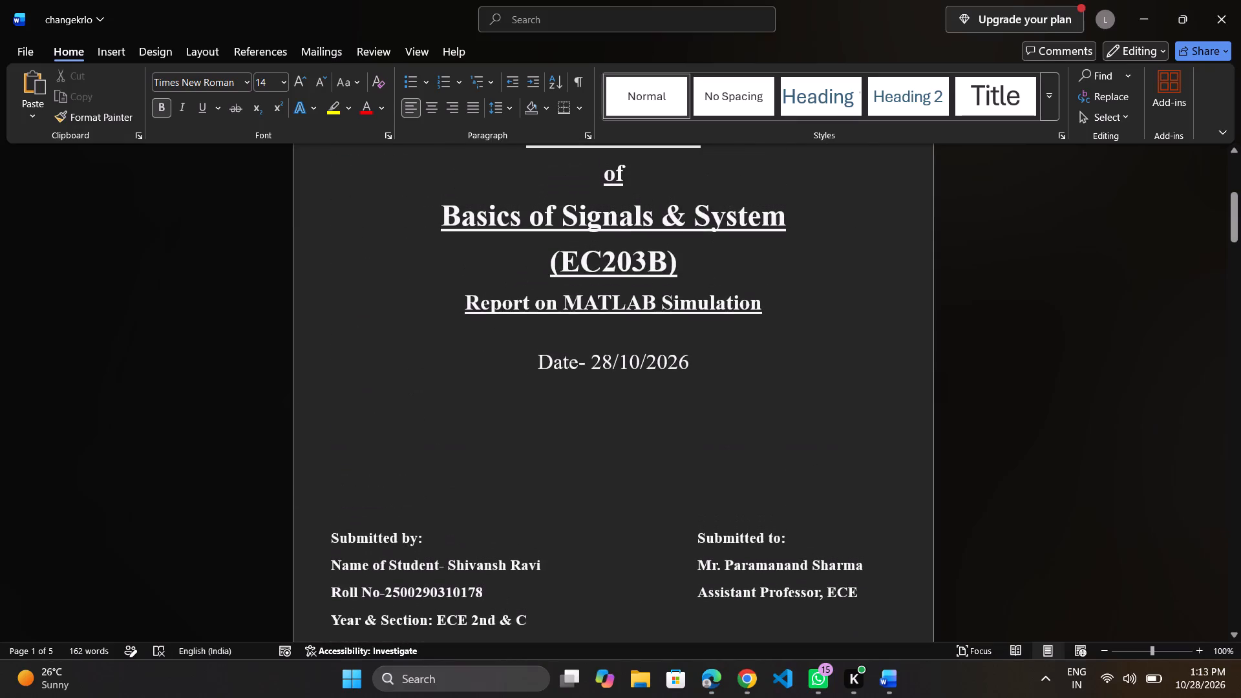
Save the report to the Desktop as a PDF named SS_CA2 plus the student's name and roll number ending in 78, joined by underscores.
left_click(26, 46)
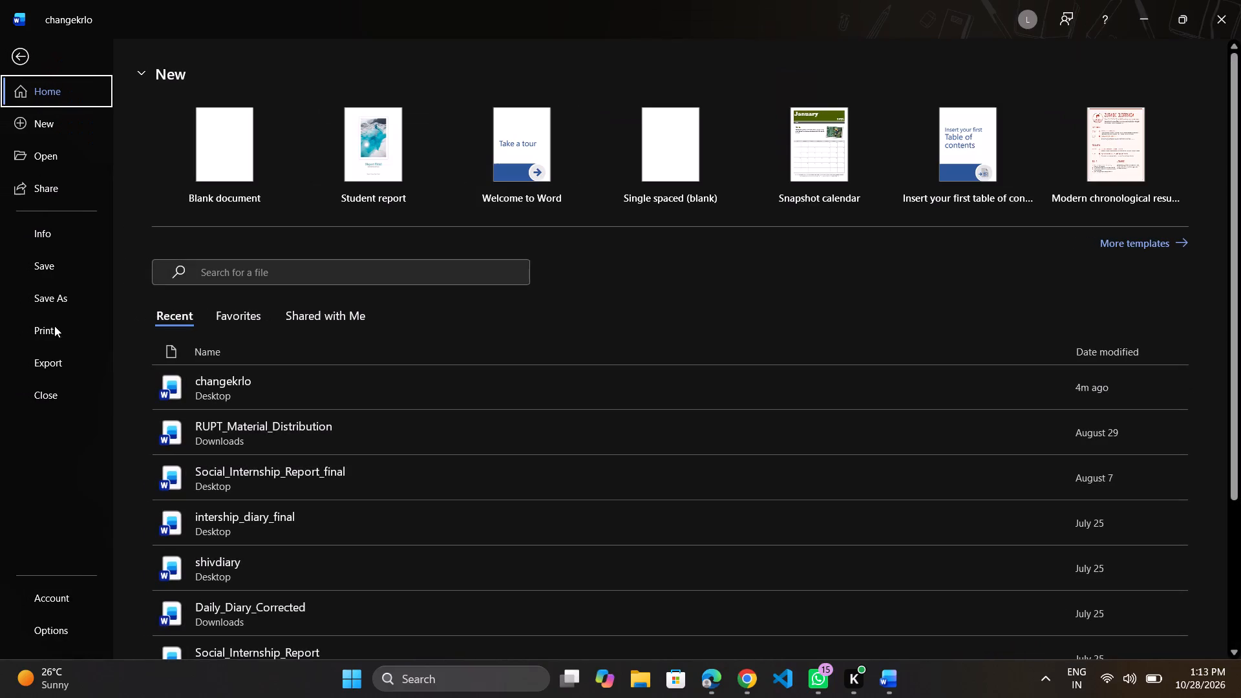
left_click(72, 299)
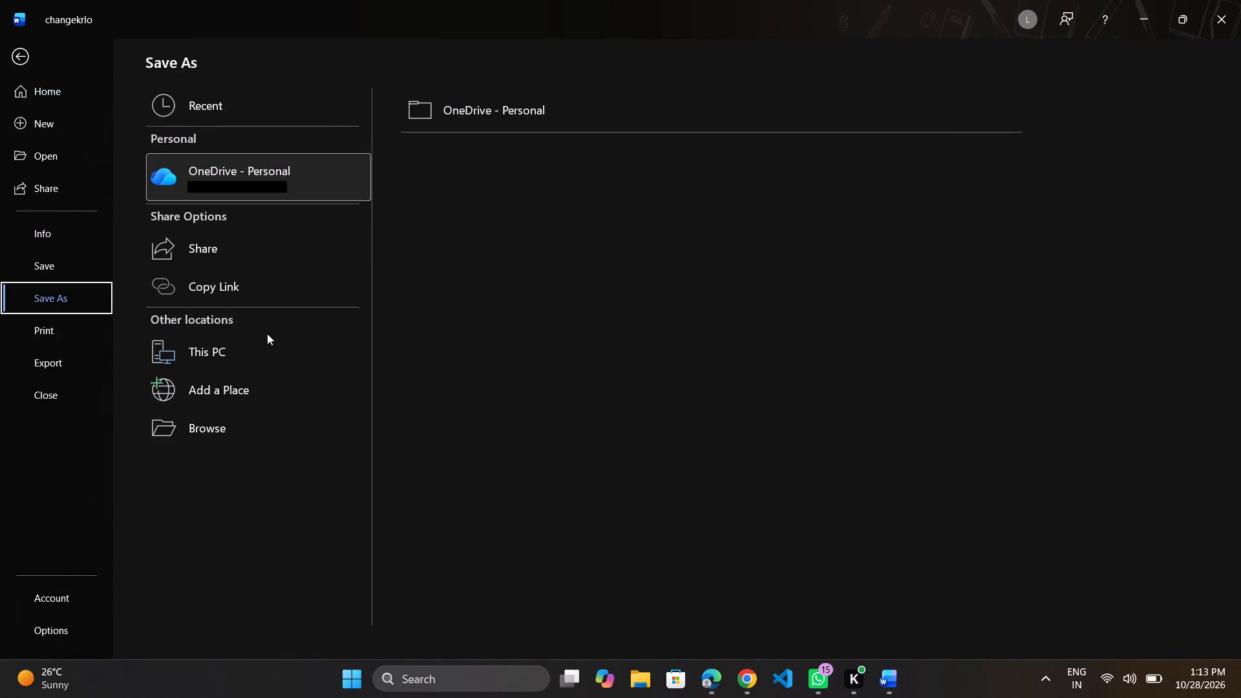
left_click(209, 357)
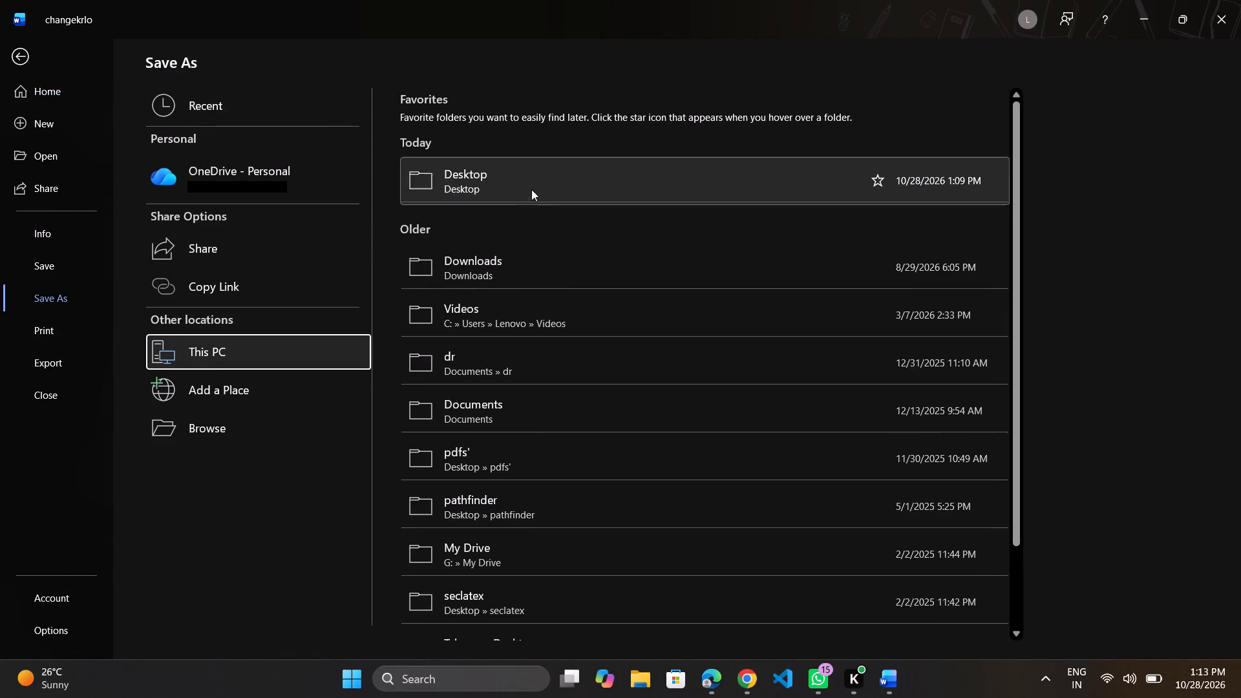
left_click(520, 187)
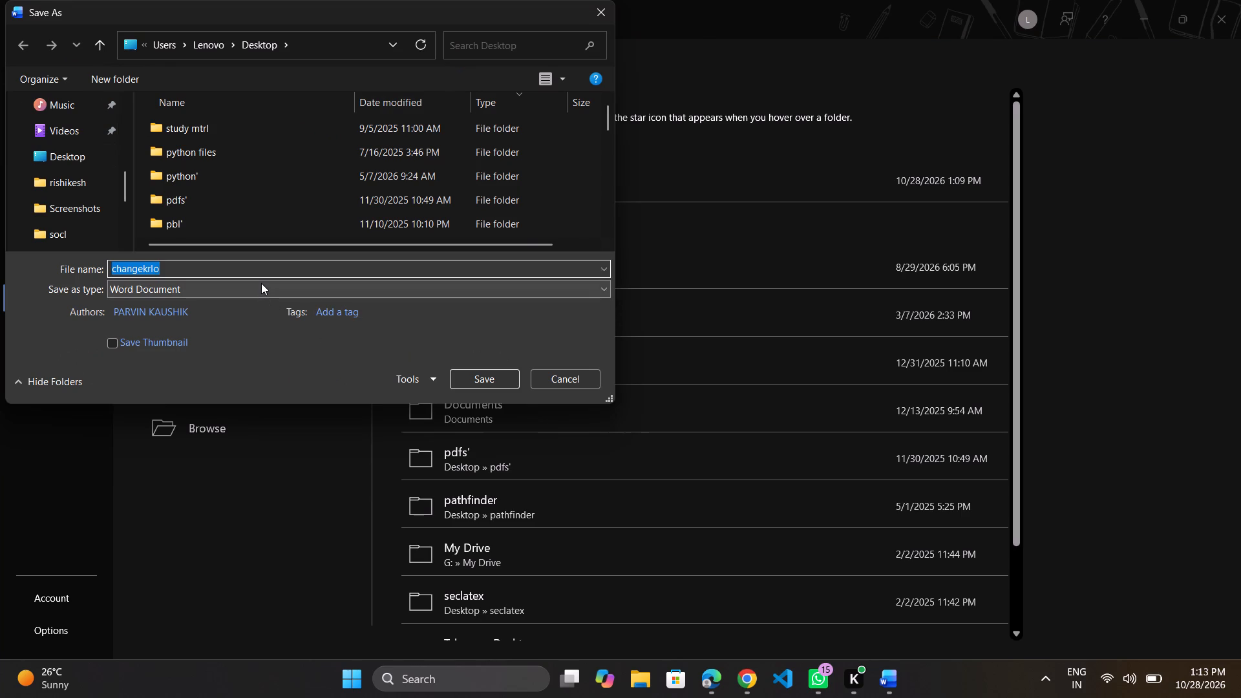
key("BackSpace")
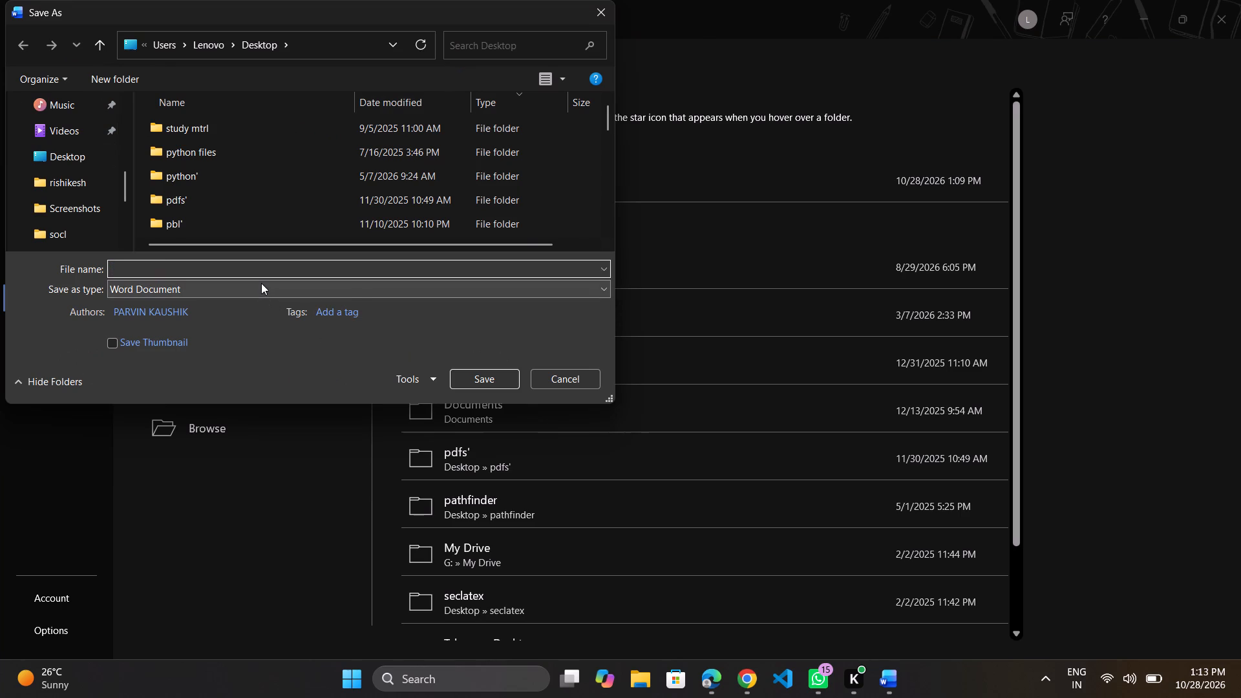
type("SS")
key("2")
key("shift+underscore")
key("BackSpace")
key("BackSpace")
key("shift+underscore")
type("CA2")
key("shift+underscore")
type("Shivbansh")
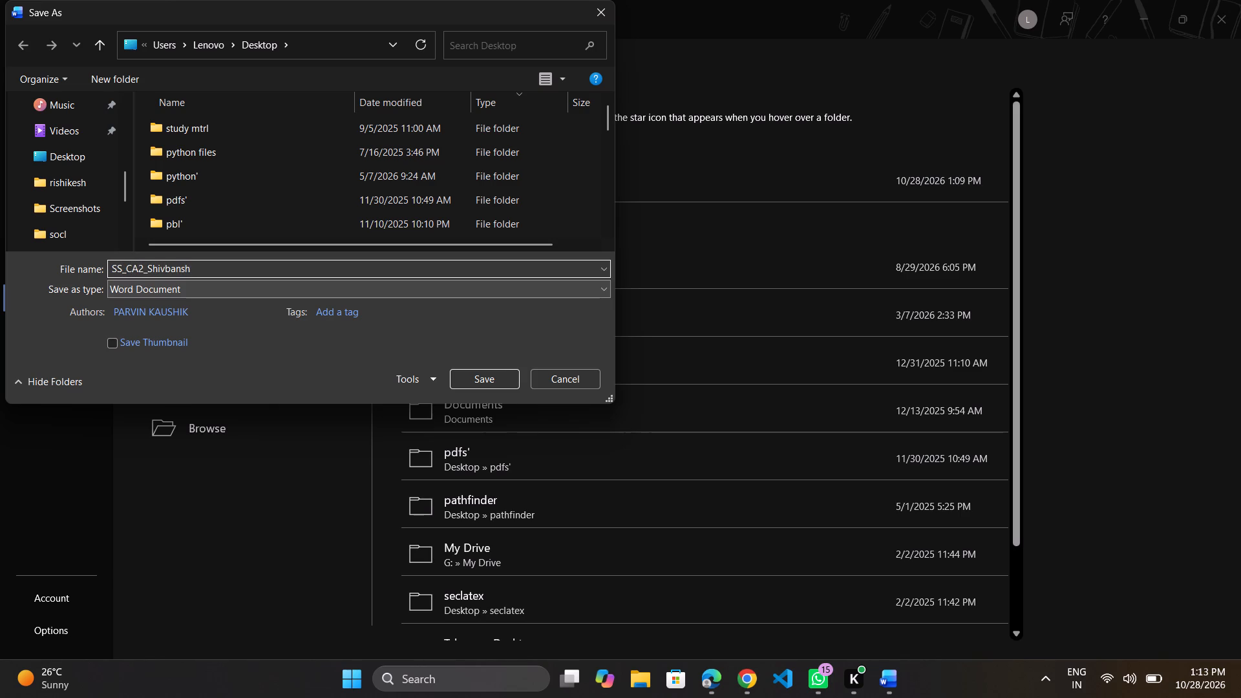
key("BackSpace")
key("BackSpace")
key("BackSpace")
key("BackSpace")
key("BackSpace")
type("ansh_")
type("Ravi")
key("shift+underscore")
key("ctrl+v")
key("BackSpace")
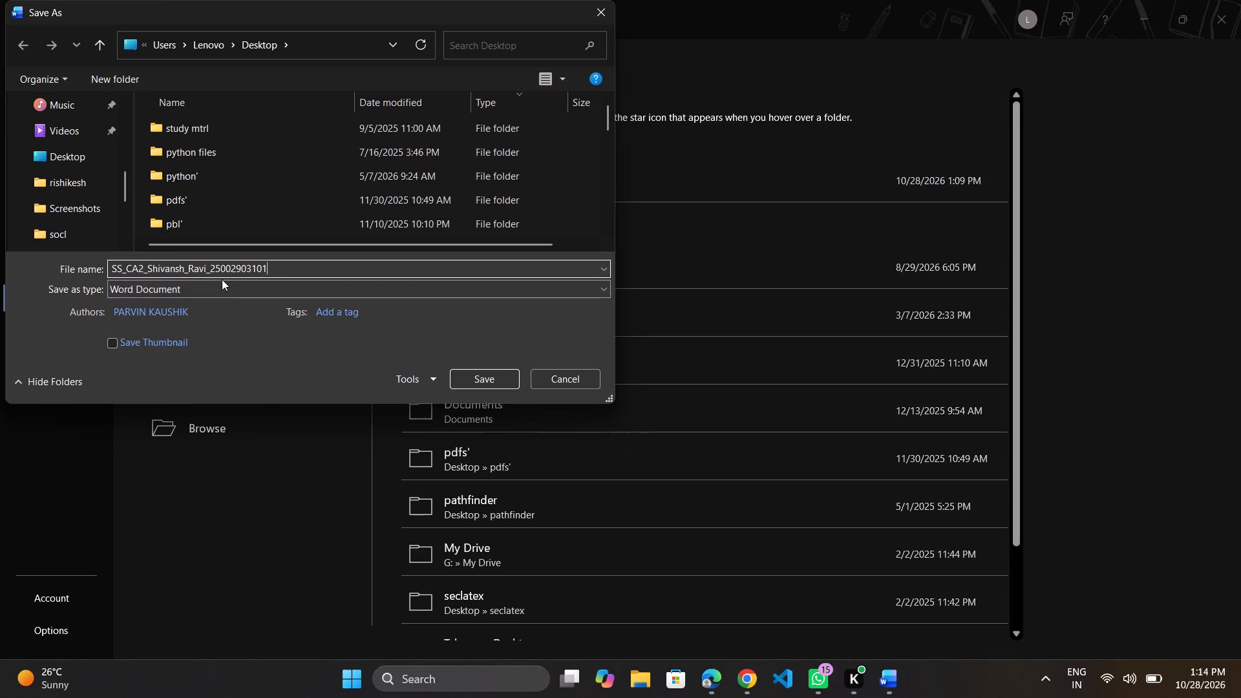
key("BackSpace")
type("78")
left_click(407, 293)
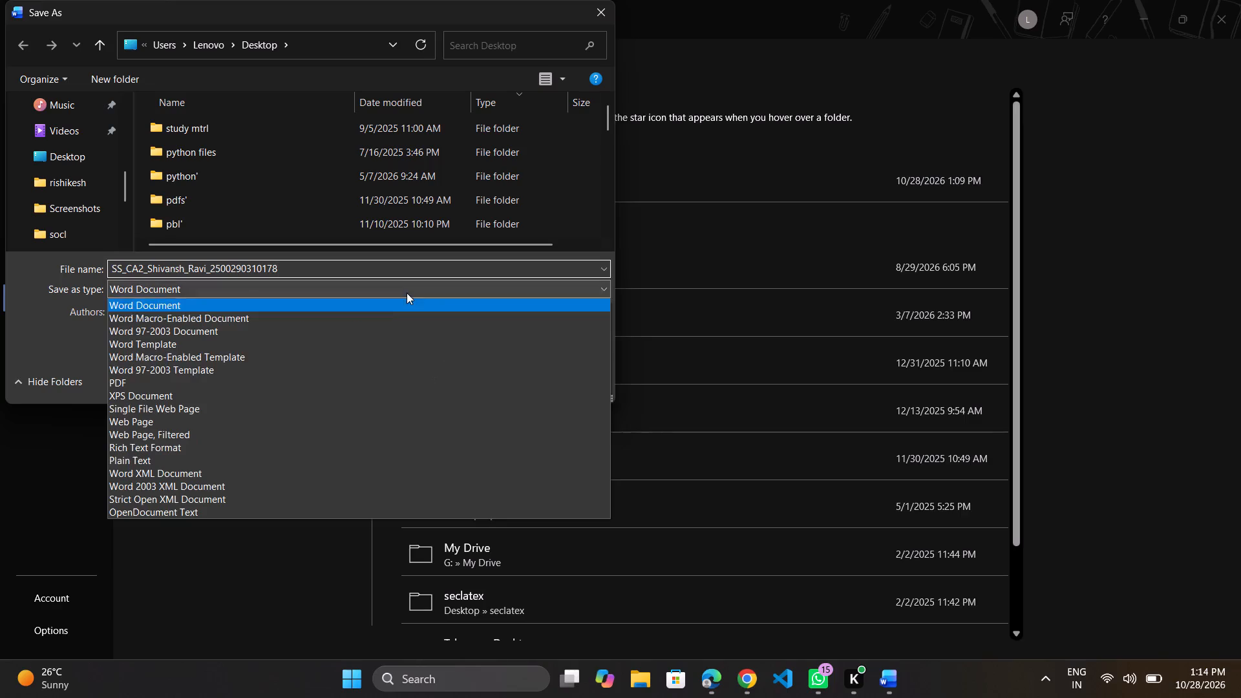
left_click(231, 388)
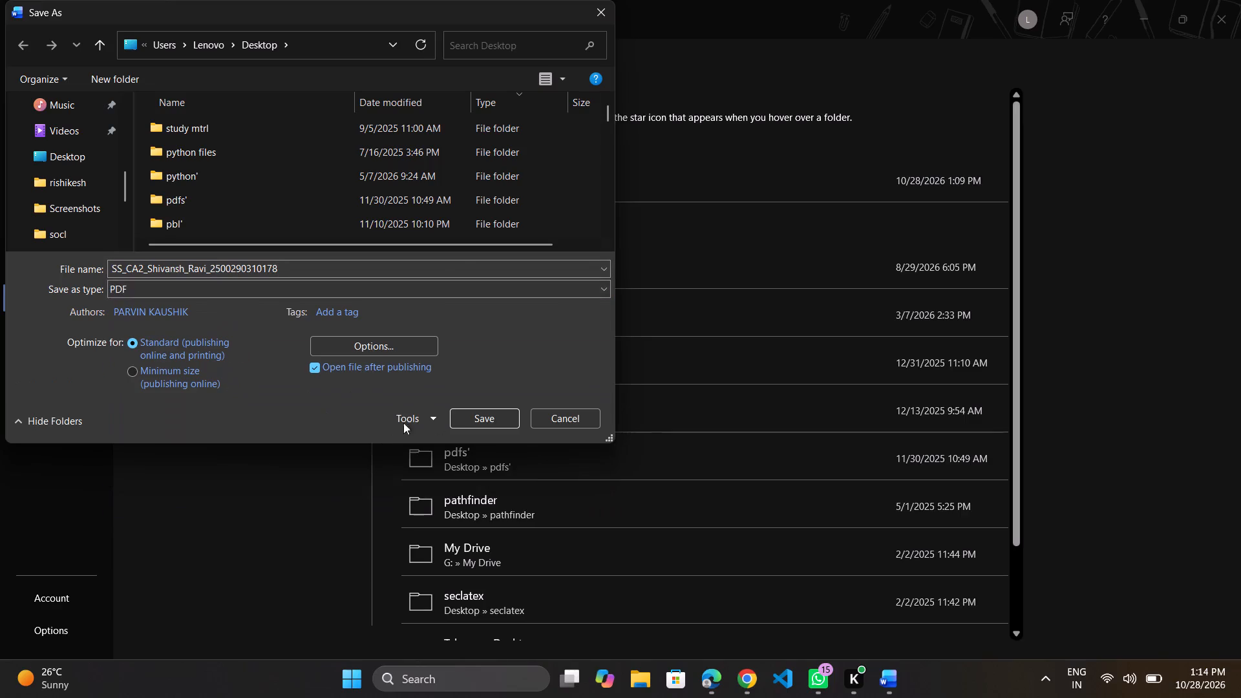
left_click(470, 418)
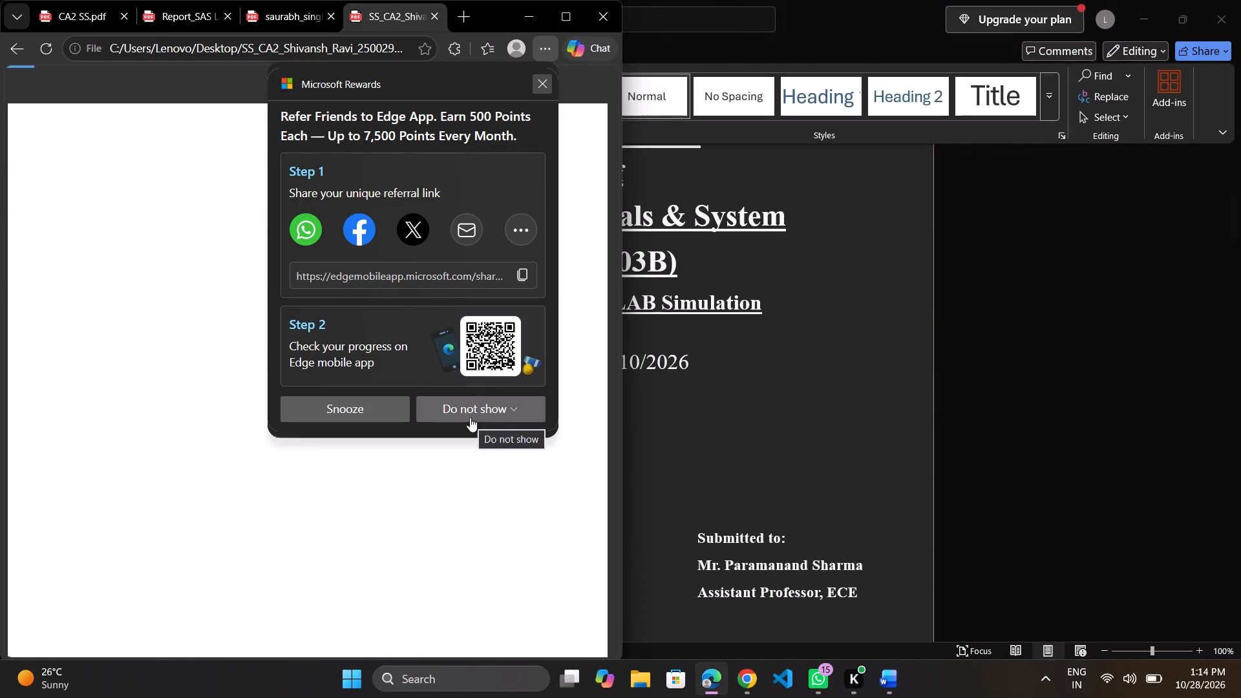
Dismiss the rewards pop-up and check the submission details on the exported PDF's cover page.
left_click(536, 85)
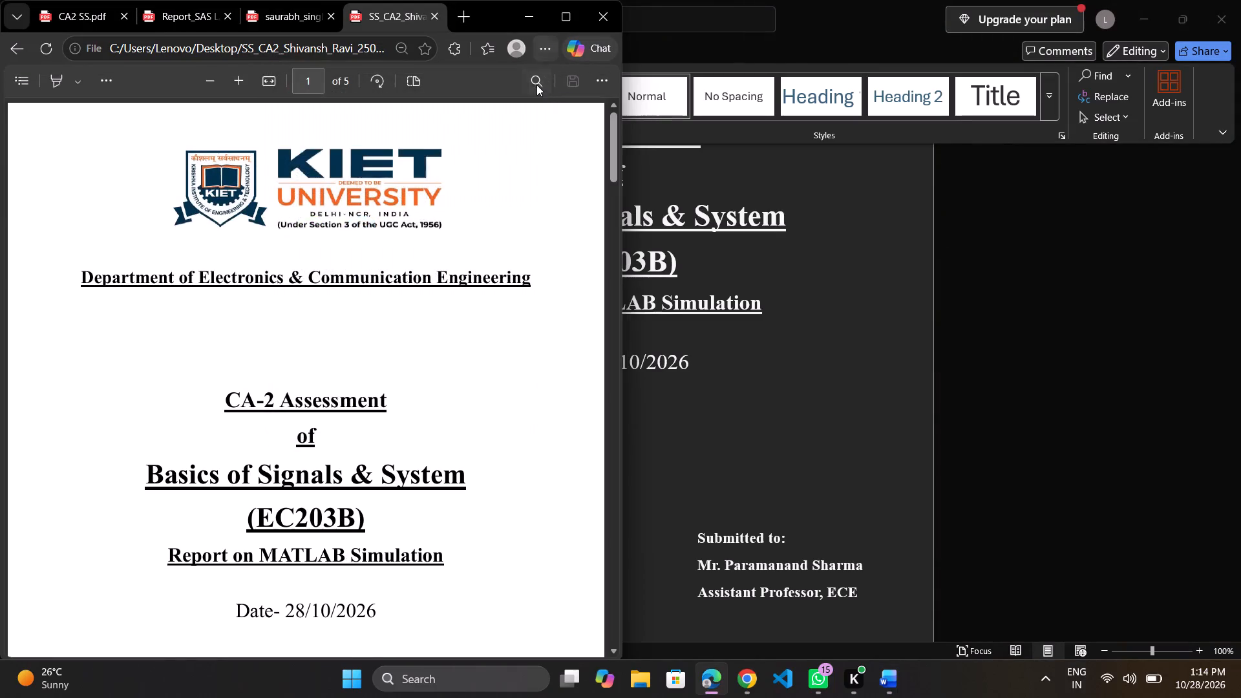
scroll(469, 418, "down", 7)
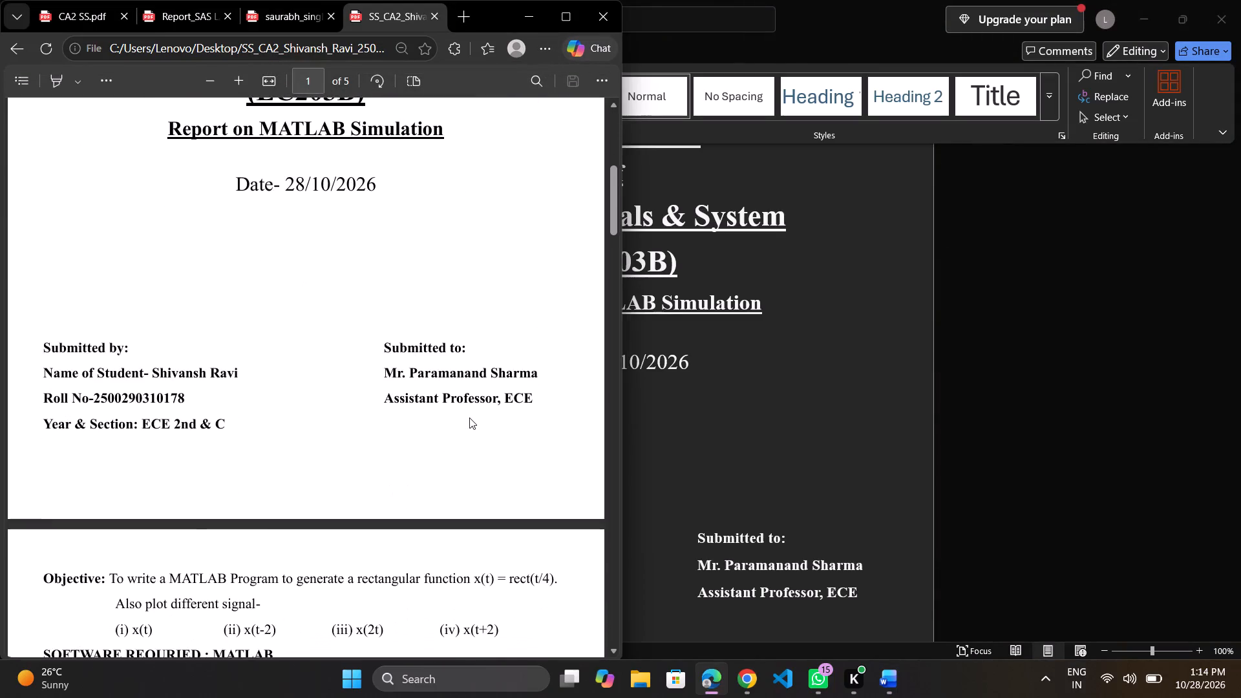
Switch to the Google Form in Chrome and fill Registration No with the copied number, changing its last two digits to 78.
scroll(469, 418, "down", 2)
left_click(1109, 430)
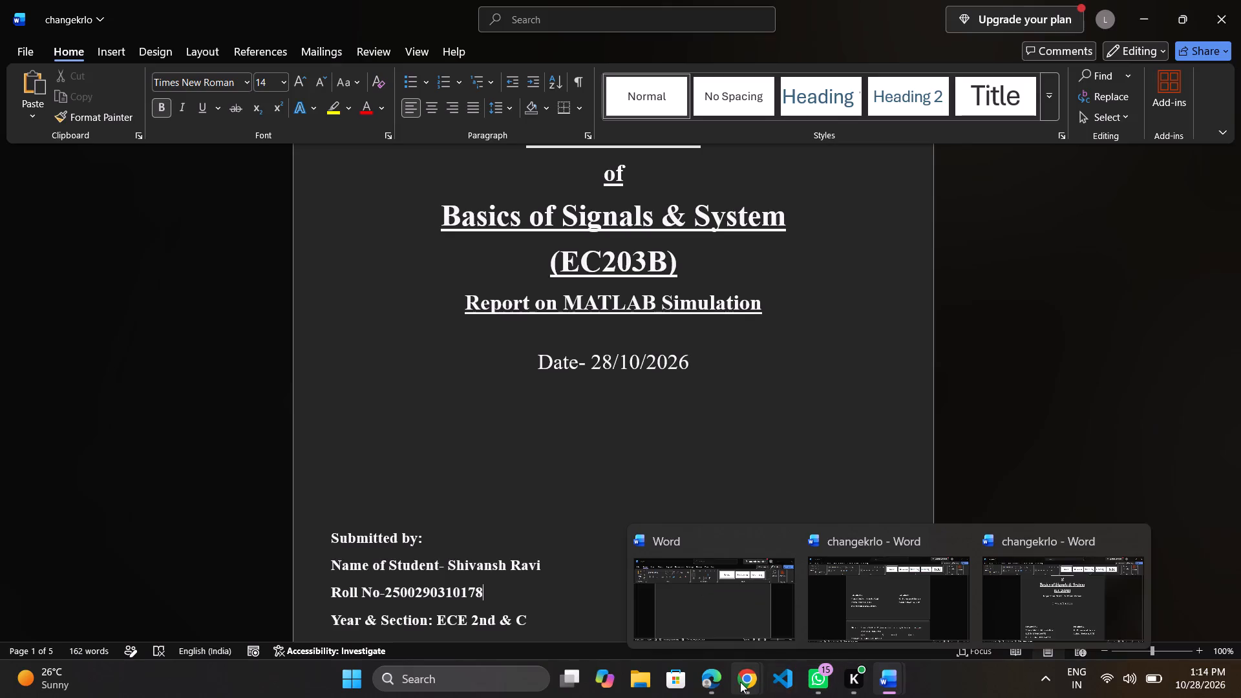
left_click(857, 585)
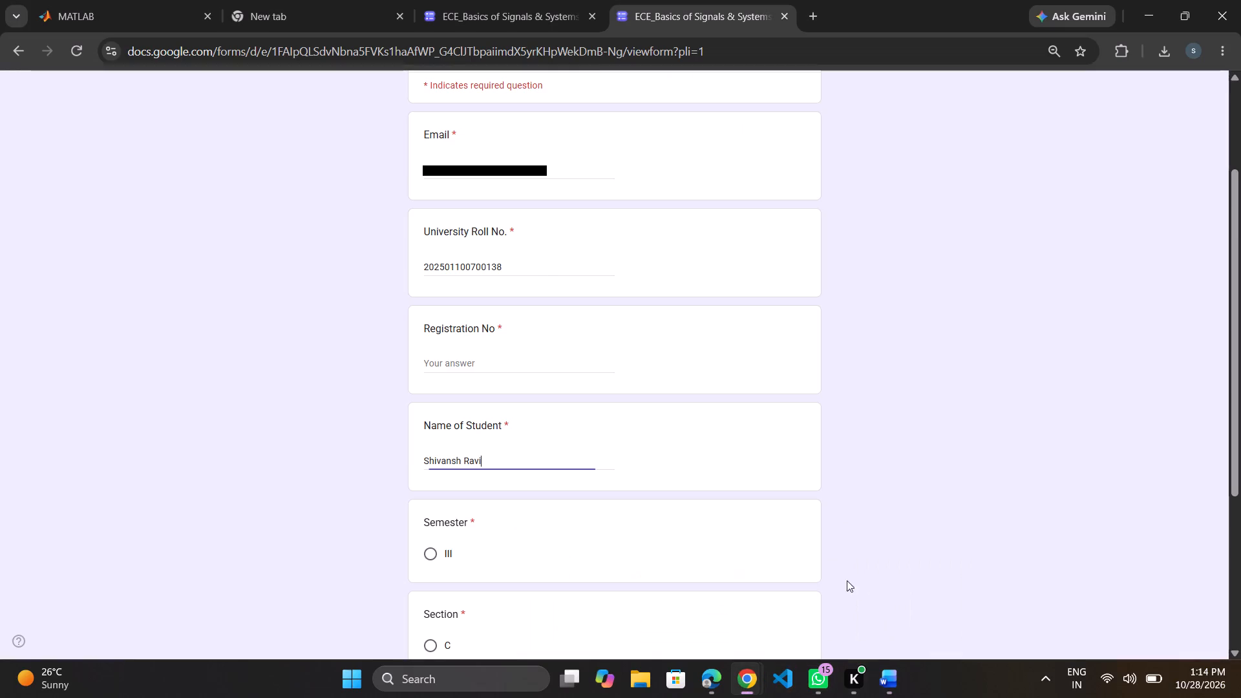
left_click(509, 352)
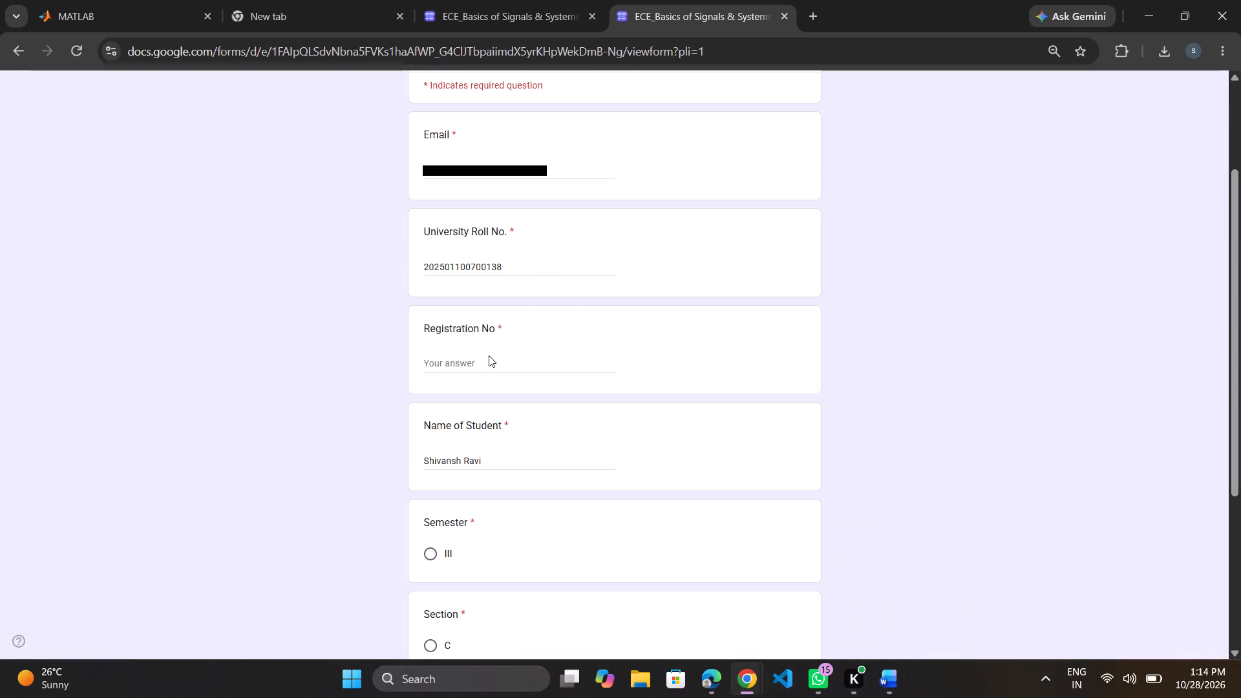
left_click(469, 357)
key("ctrl+v")
key("BackSpace")
key("BackSpace")
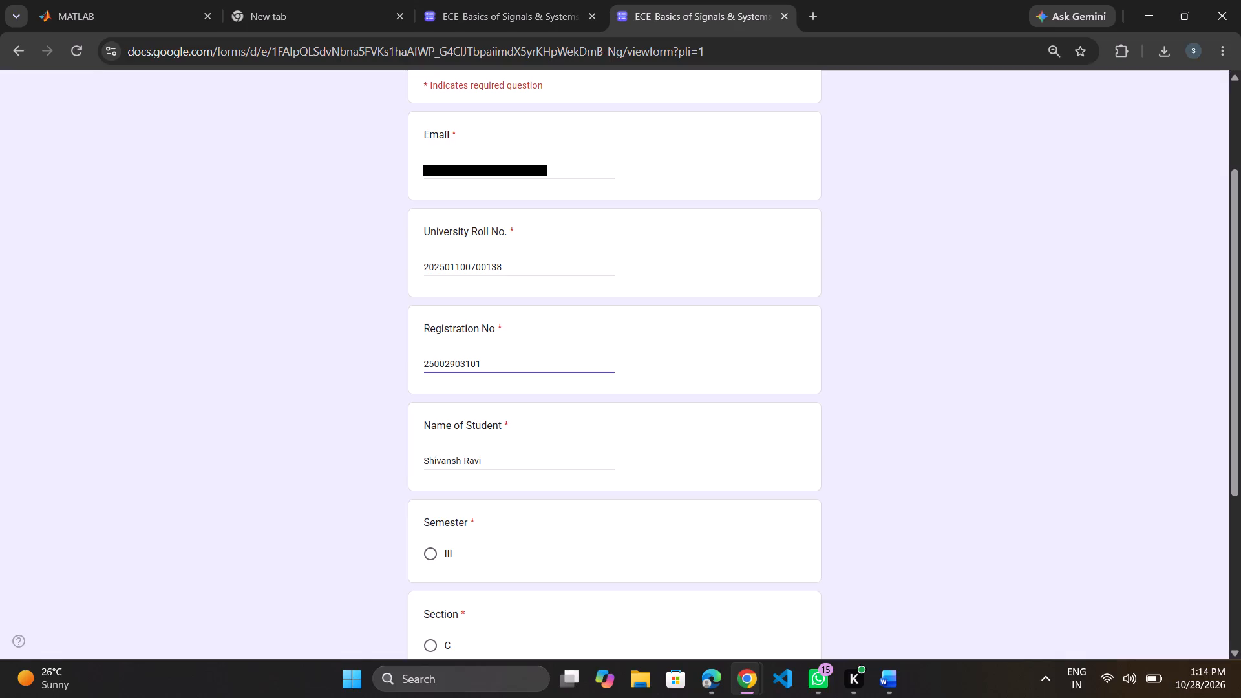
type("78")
Choose semester III and section C in the form.
scroll(538, 511, "down", 1)
left_click(436, 496)
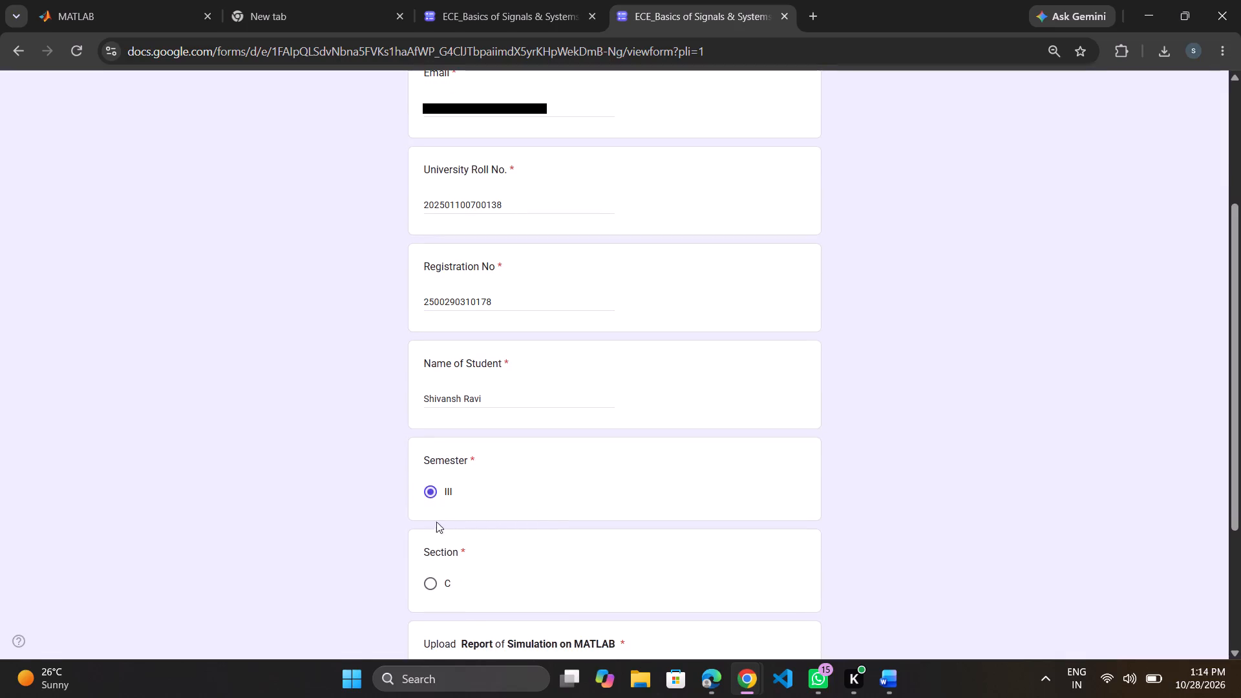
left_click(435, 585)
Attach the recently exported SS_CA2 PDF, with the roll number ending in 78, as the MATLAB simulation report upload.
scroll(435, 585, "down", 3)
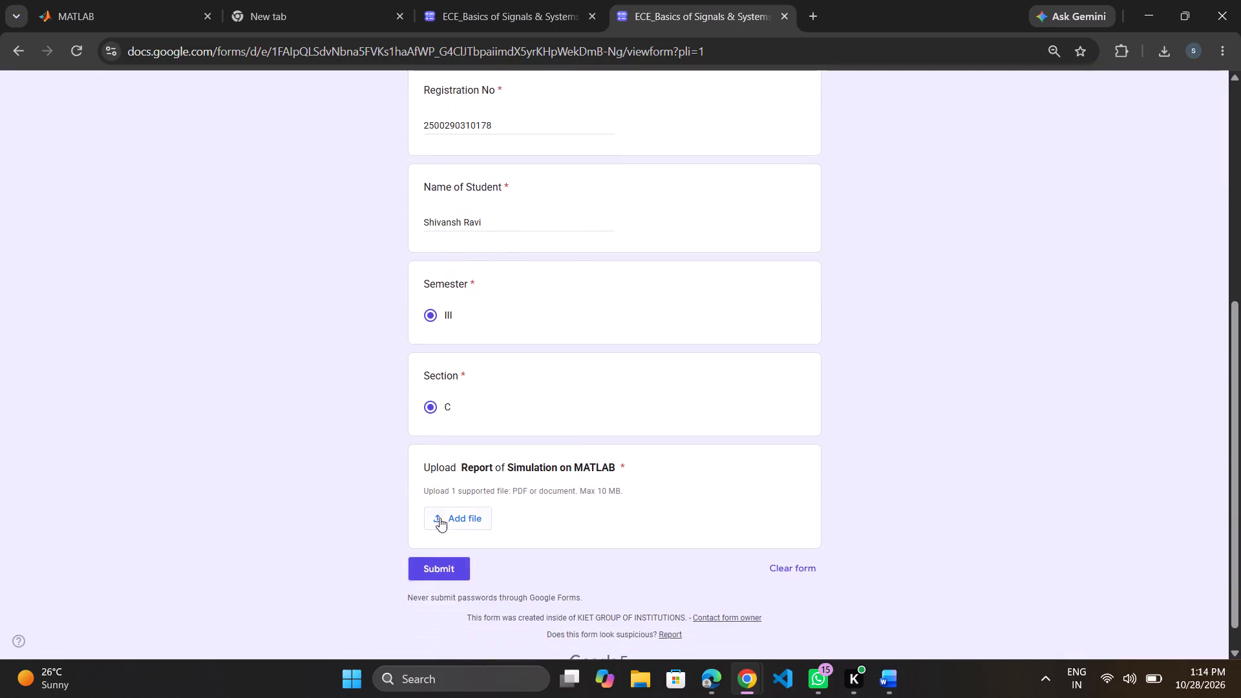
left_click(440, 518)
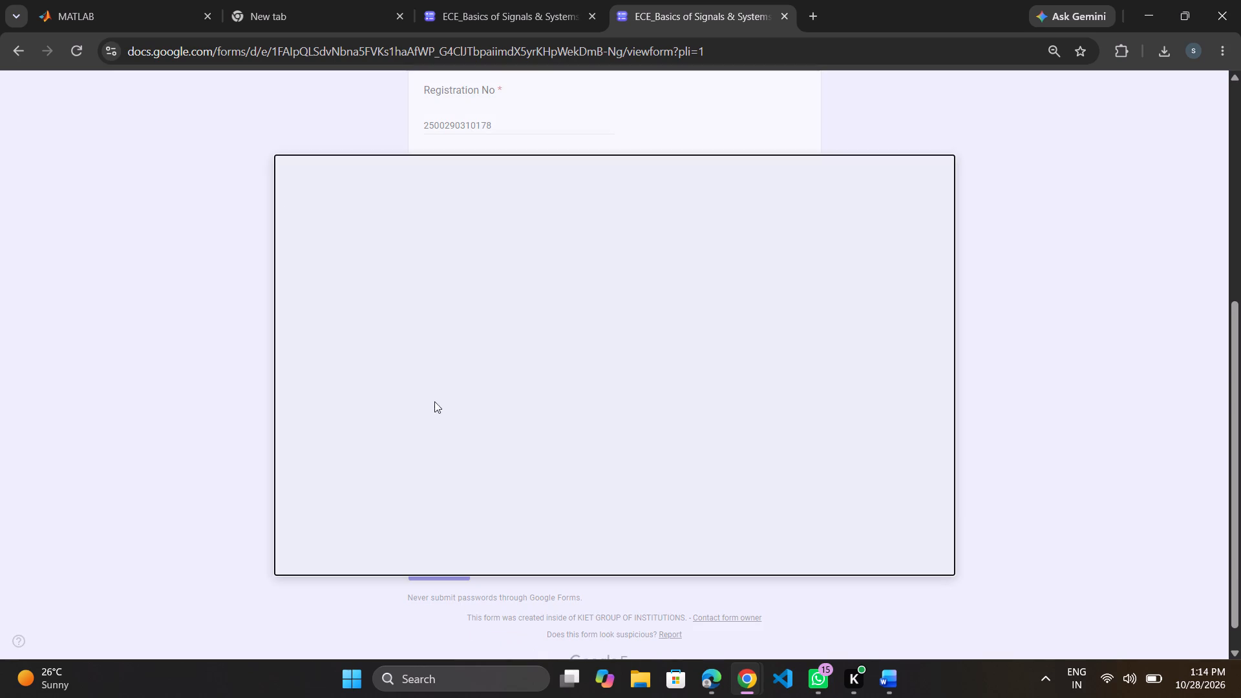
left_click(622, 465)
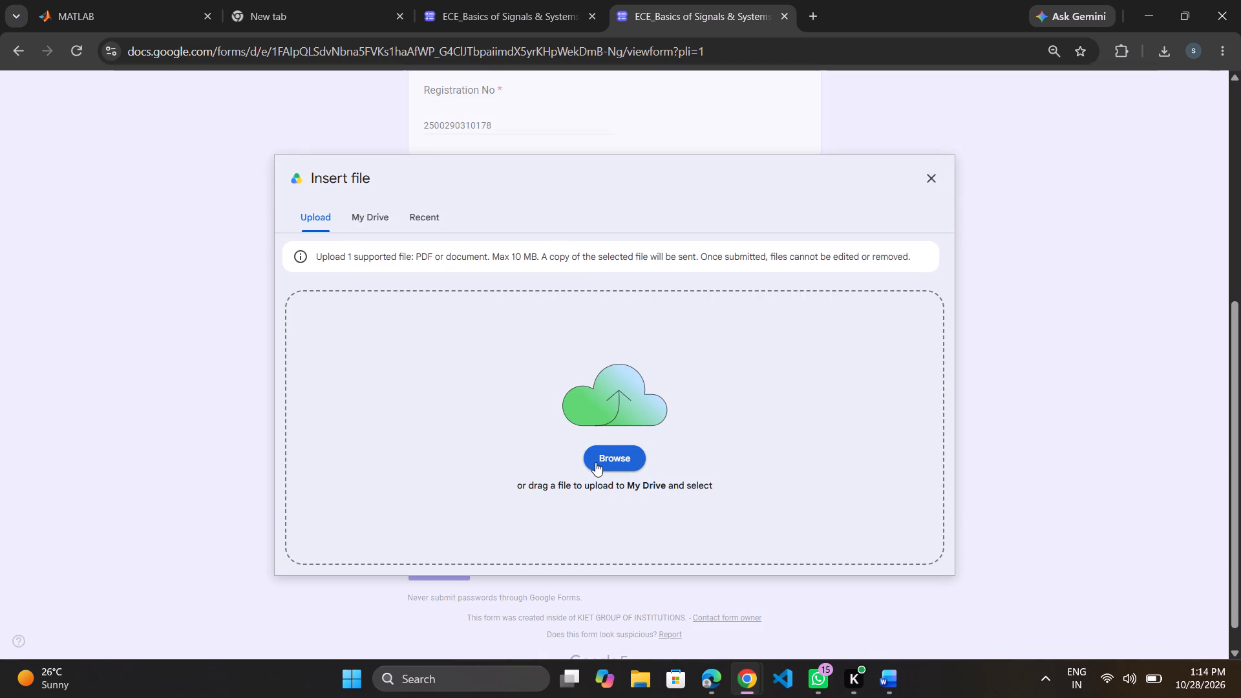
left_click(595, 462)
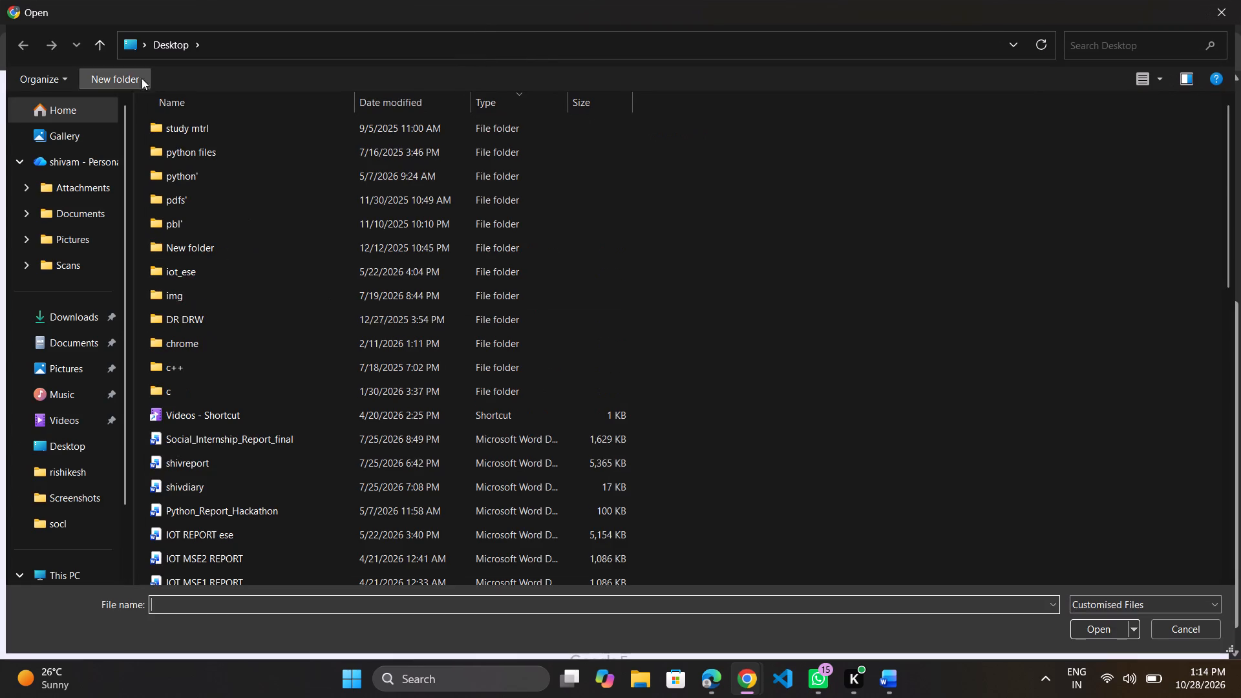
left_click(93, 100)
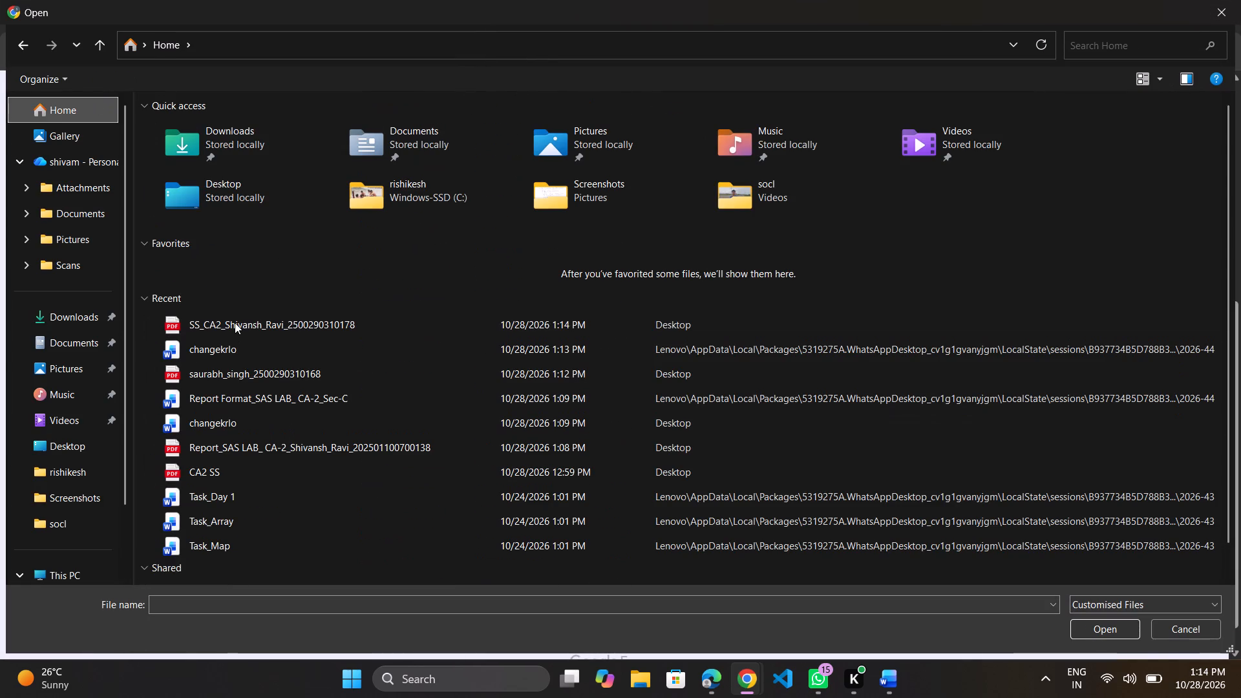
double_click(235, 323)
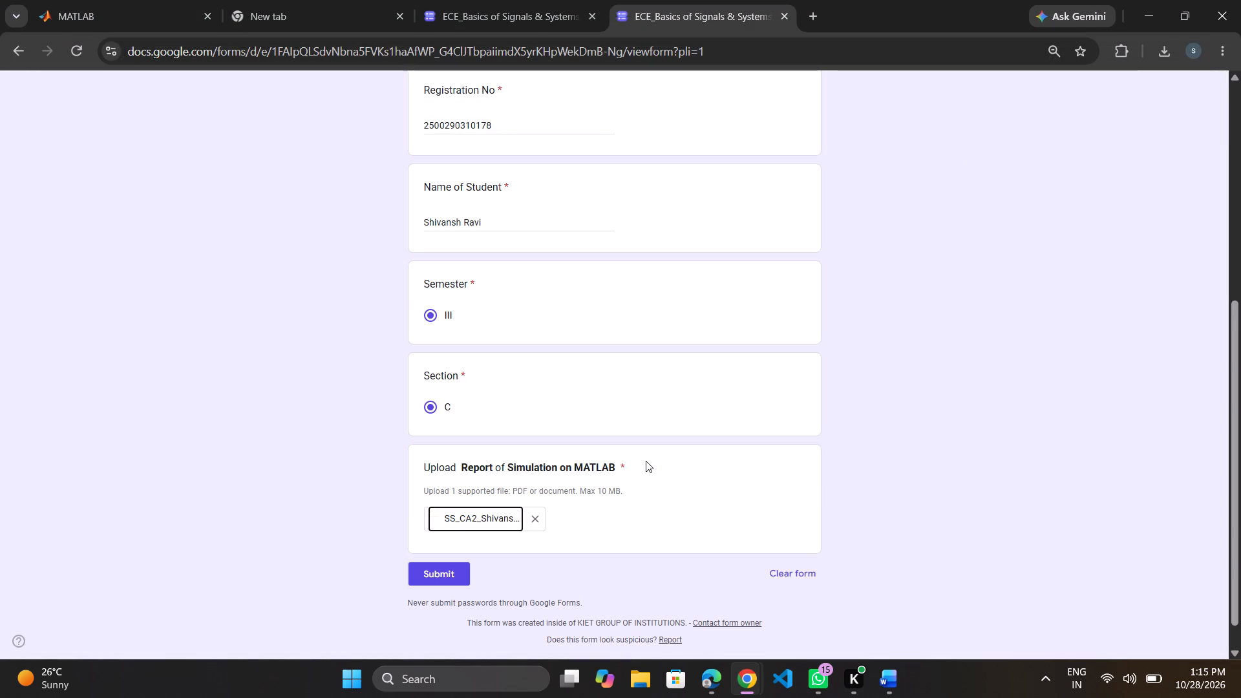
Open the uploaded report PDF and look through its pages, from the cover to the last page.
left_click(461, 512)
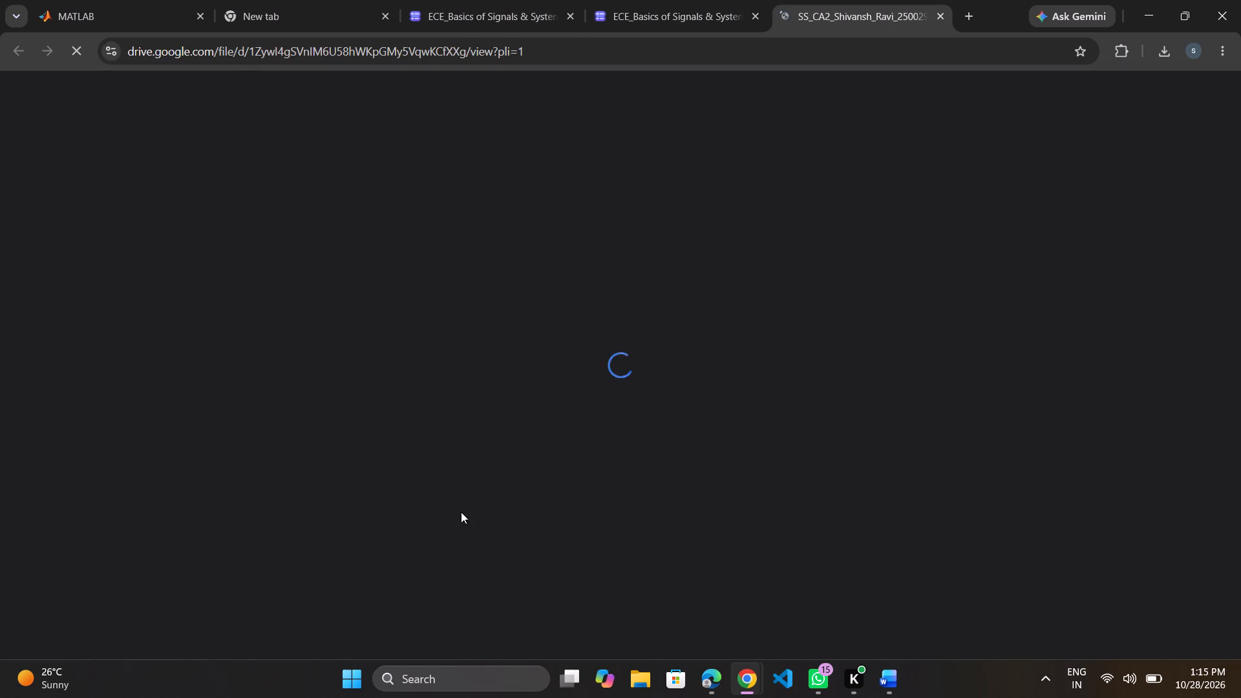
scroll(596, 483, "down", 4)
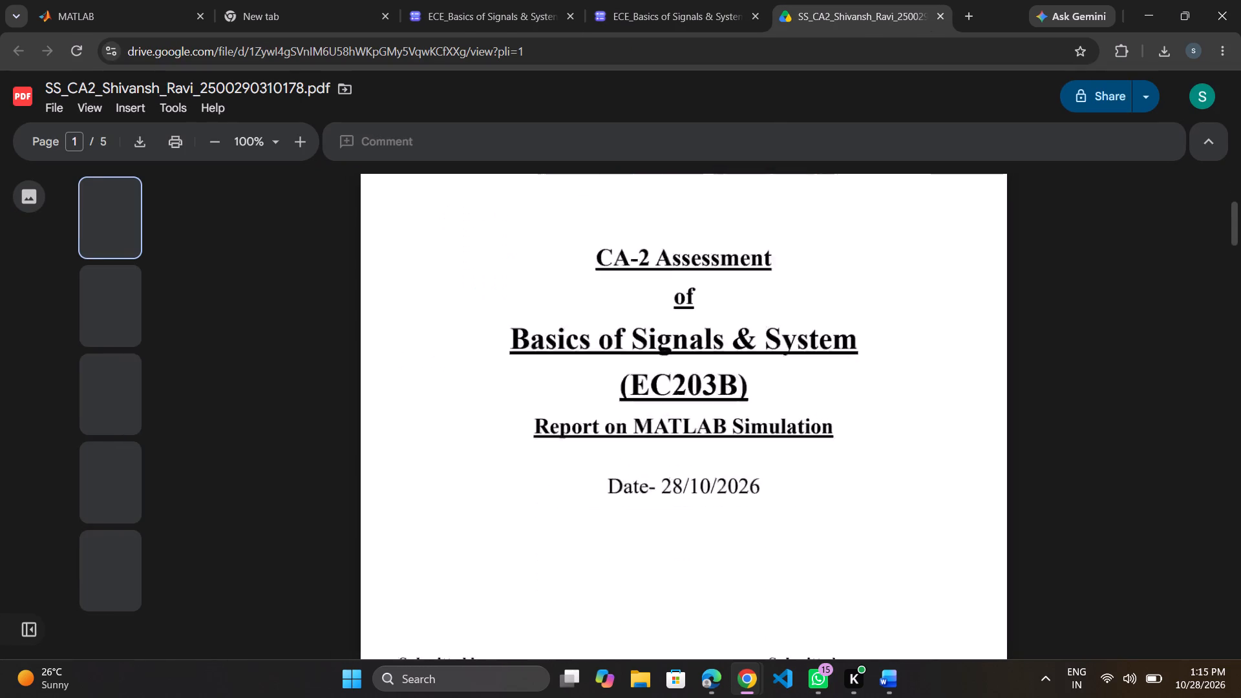
scroll(596, 483, "down", 16)
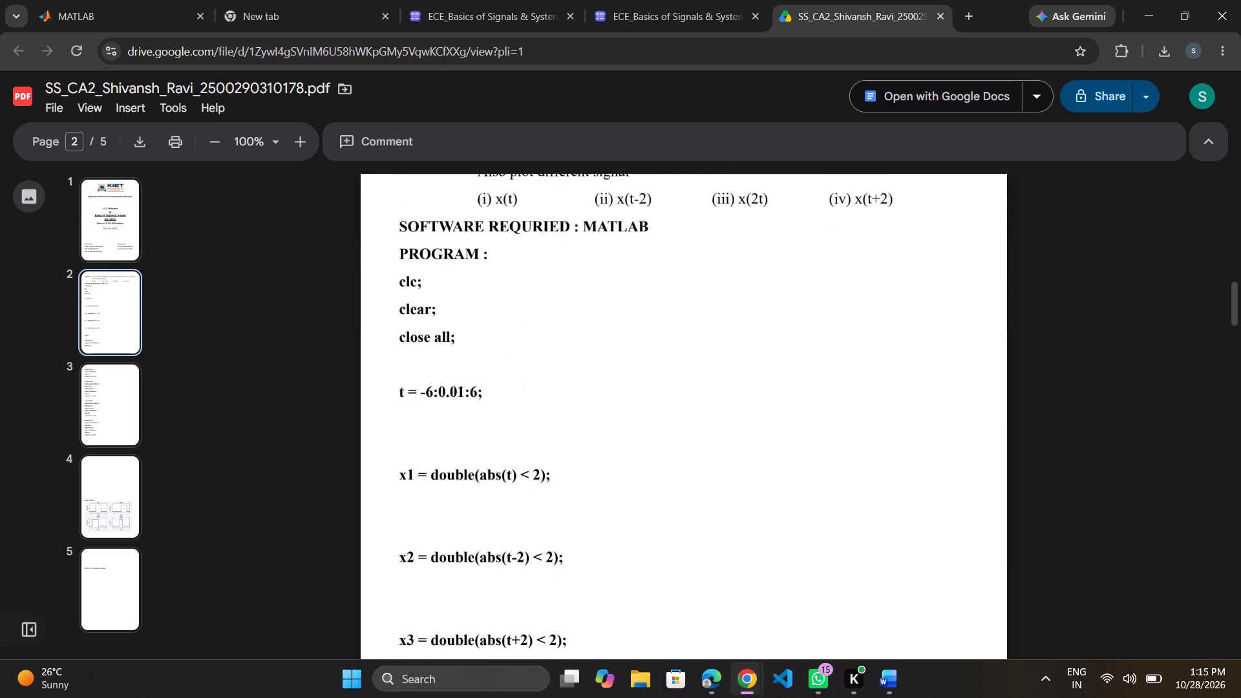
scroll(596, 483, "down", 8)
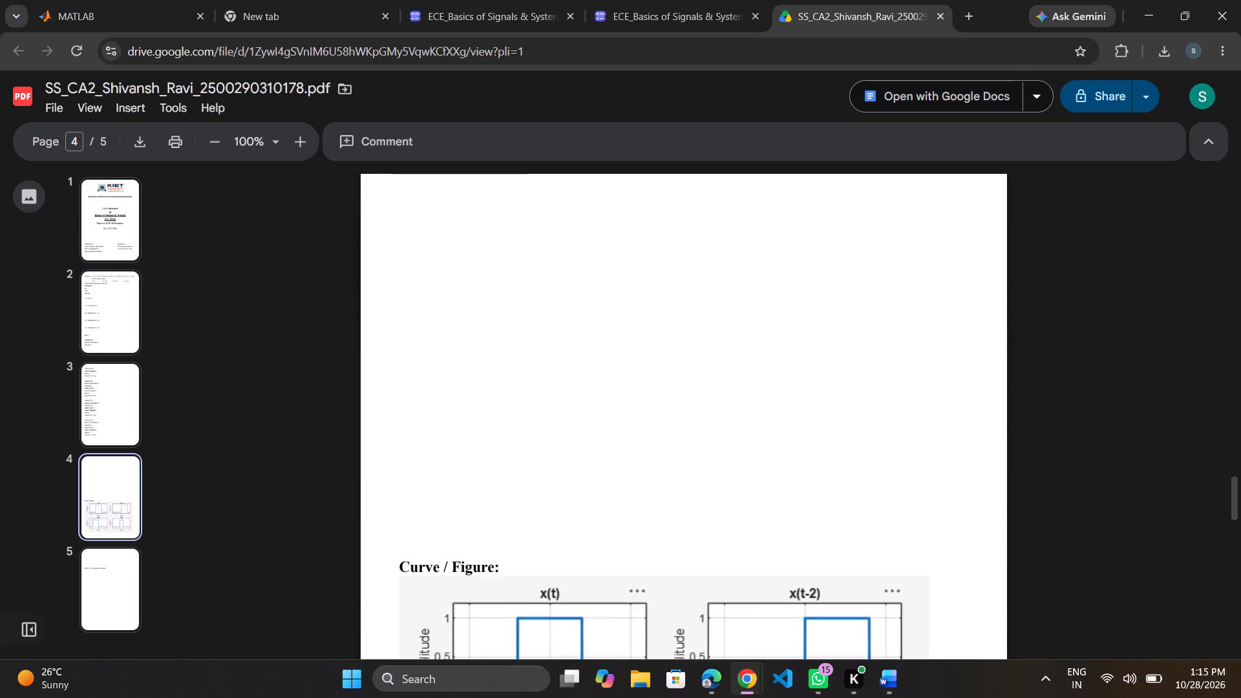
scroll(596, 483, "down", 7)
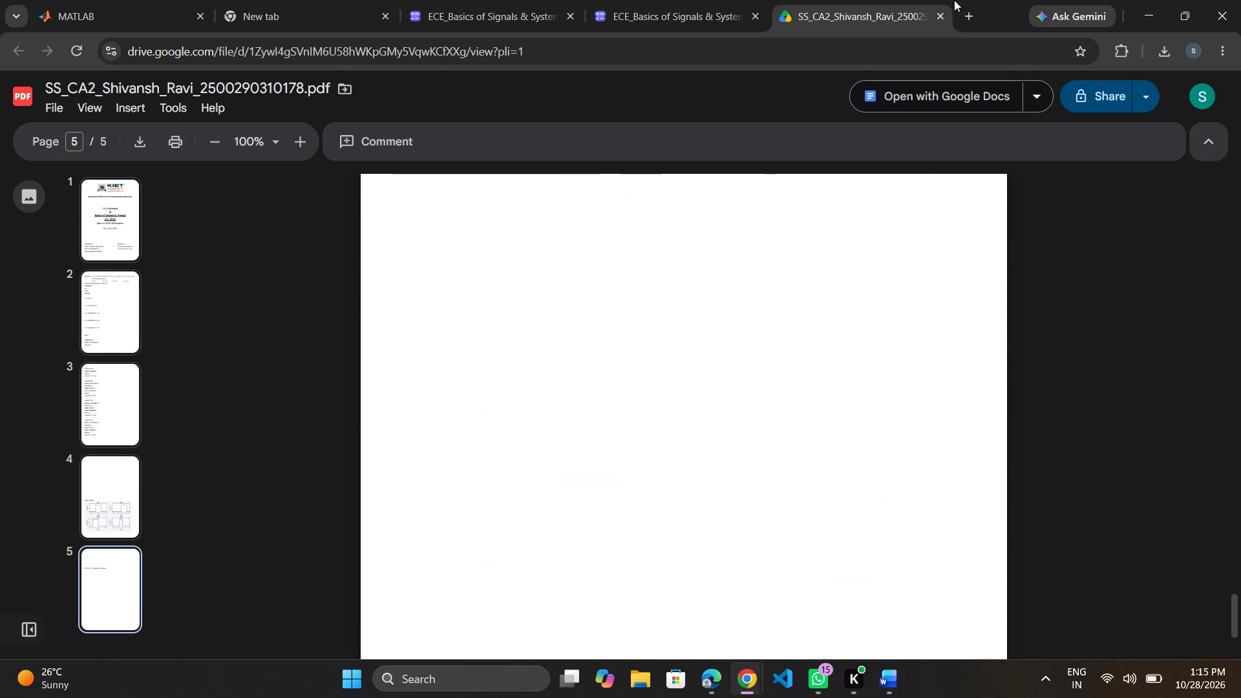
Return to the CA-2 assessment form, review the filled-in answers and submit it.
left_click(814, 3)
left_click(698, 1)
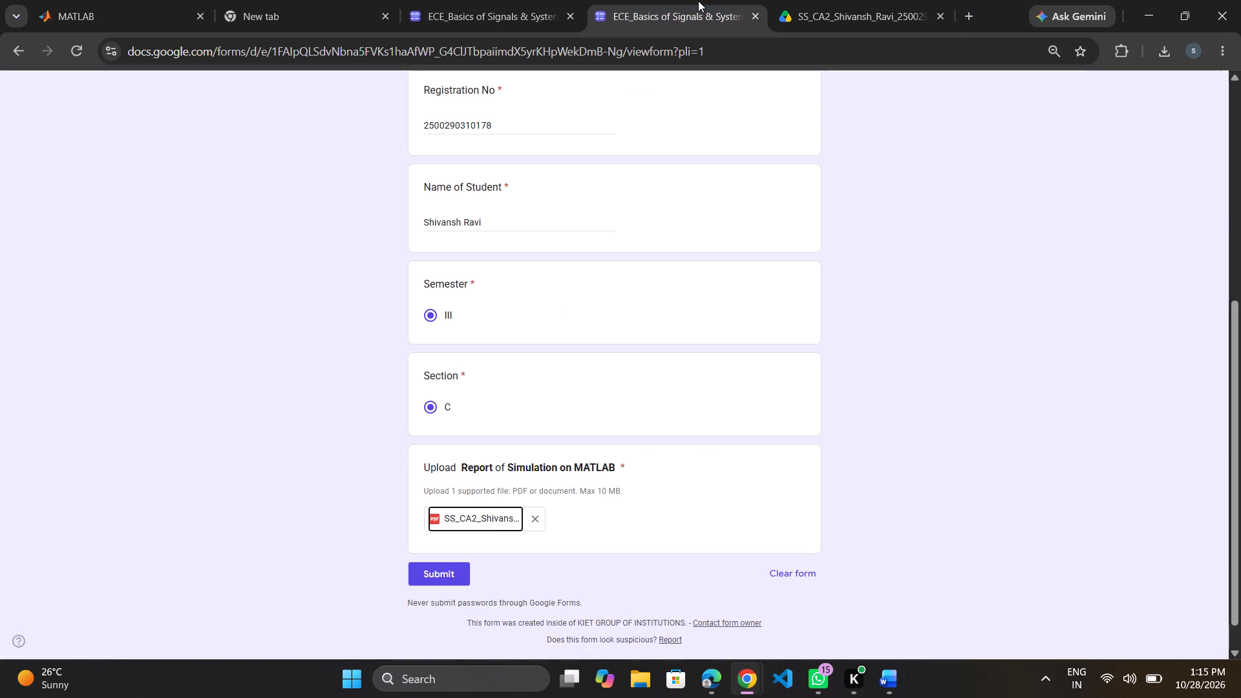
scroll(573, 441, "up", 4)
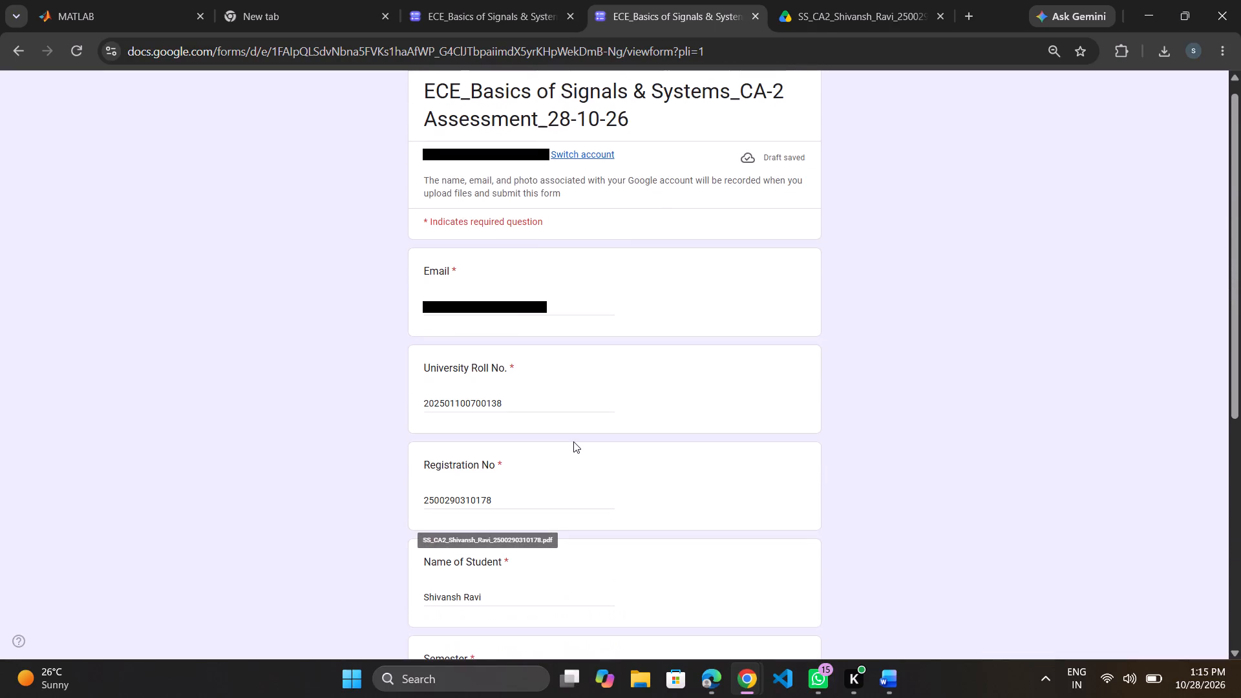
scroll(573, 441, "up", 1)
scroll(573, 441, "down", 2)
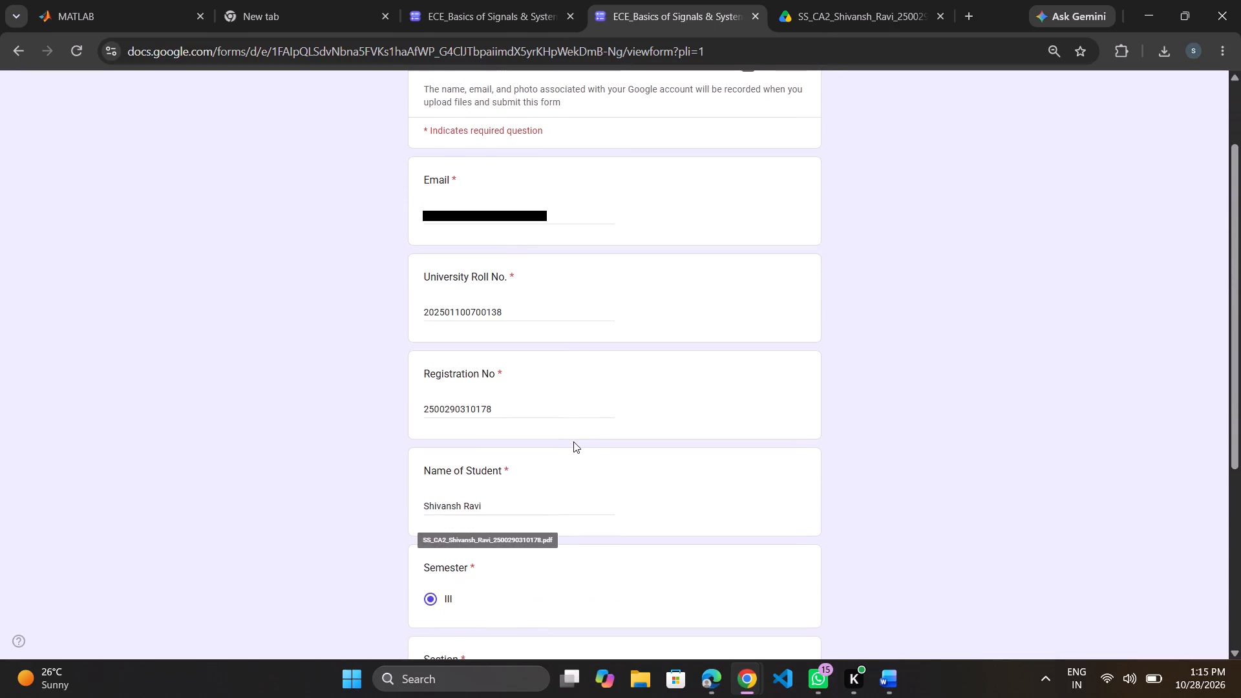
scroll(573, 441, "down", 4)
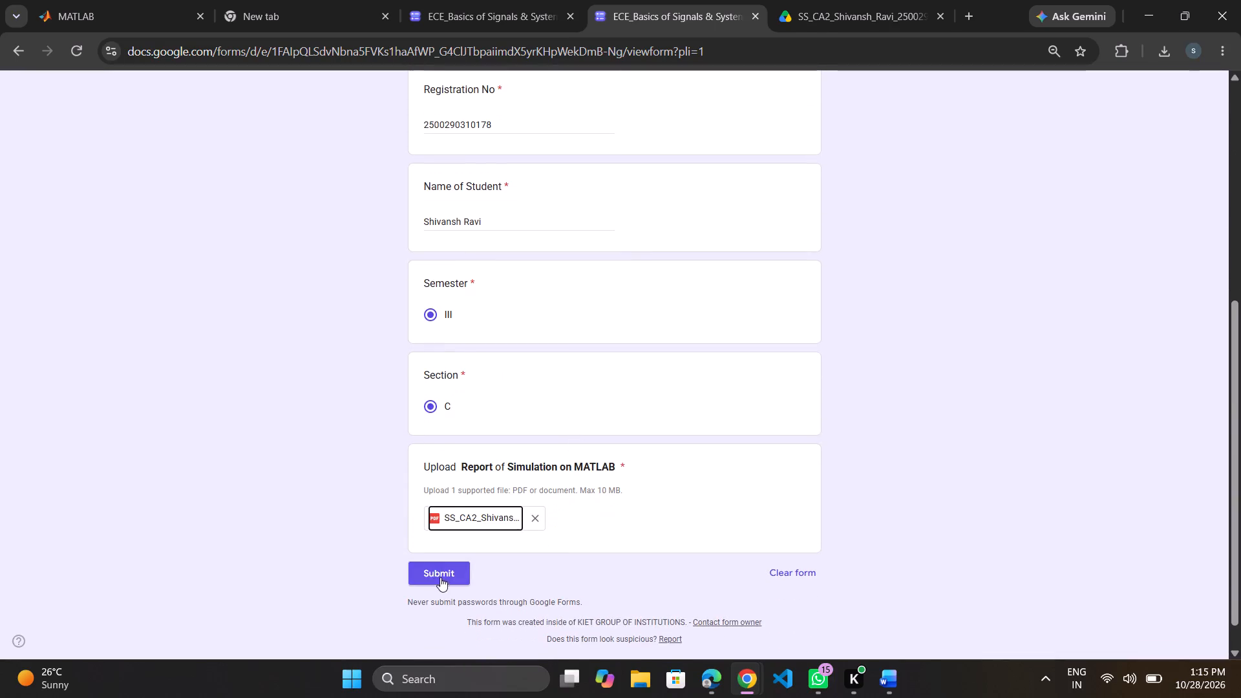
left_click(435, 575)
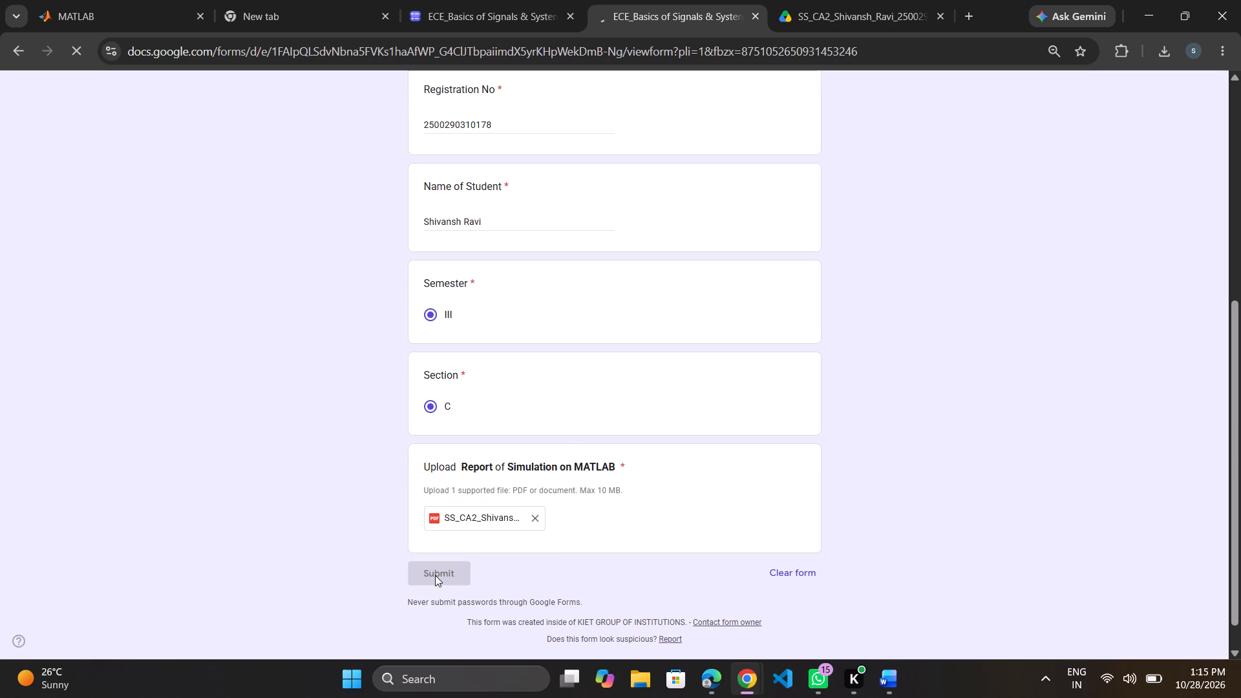
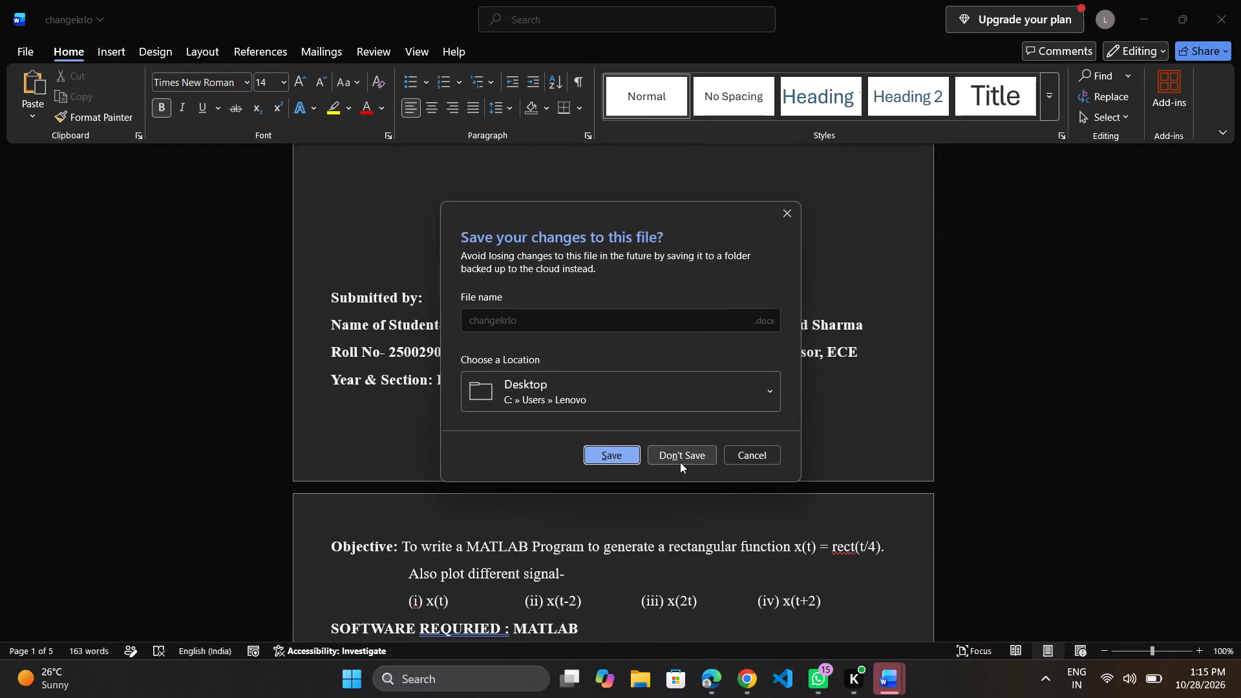
Close both open changekrlo report documents without saving their changes.
left_click(683, 458)
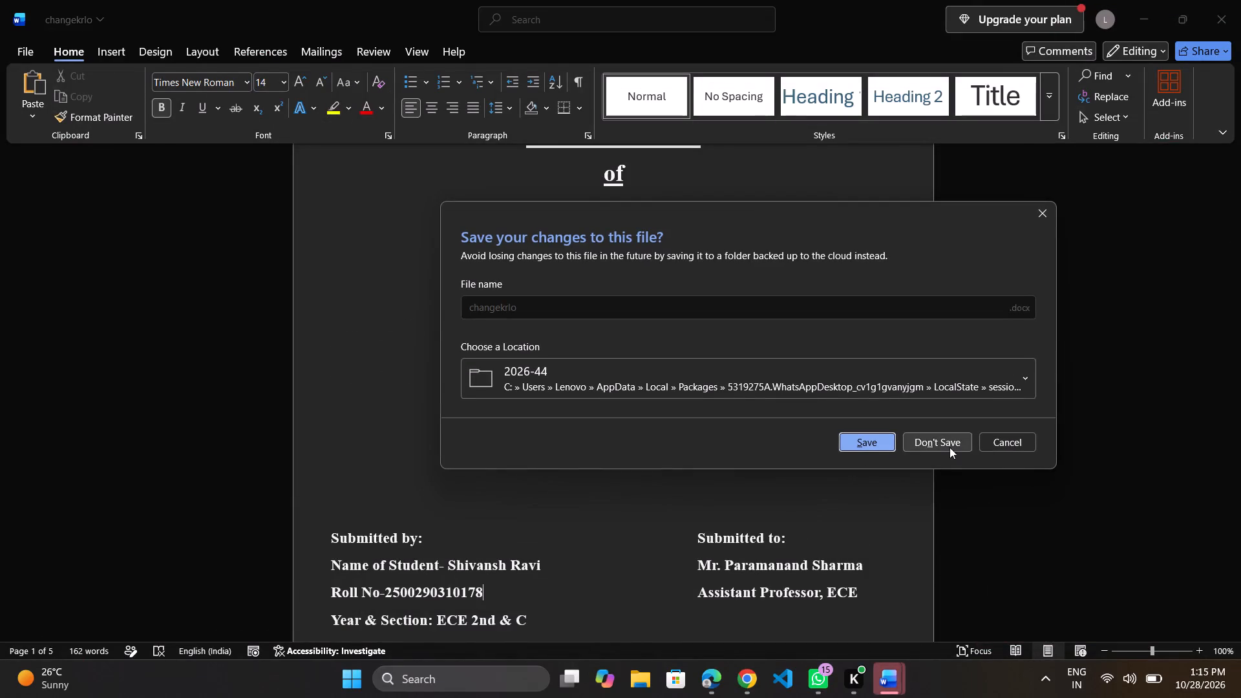
left_click(949, 447)
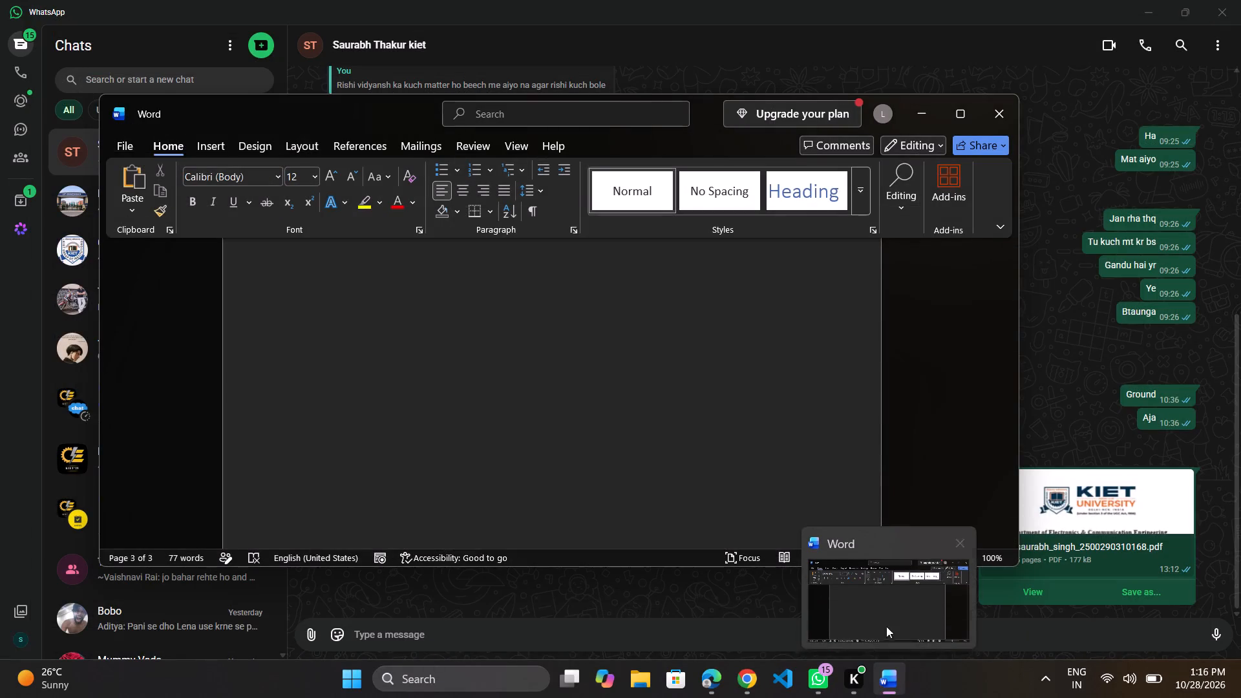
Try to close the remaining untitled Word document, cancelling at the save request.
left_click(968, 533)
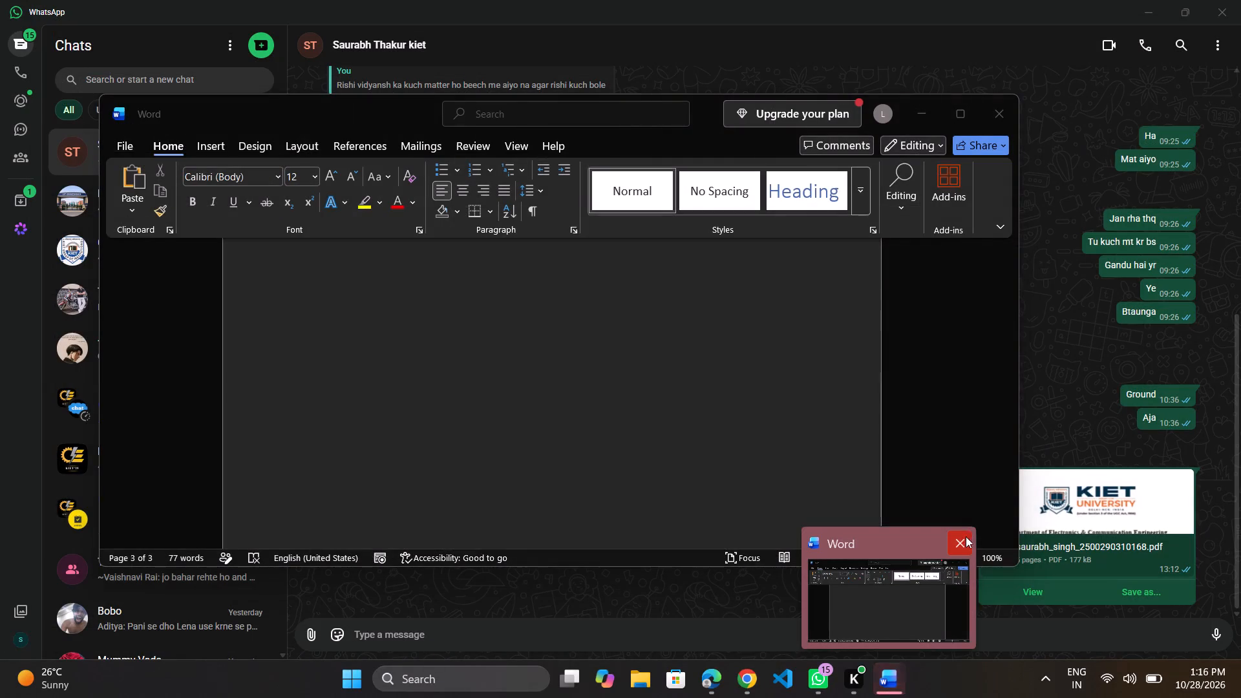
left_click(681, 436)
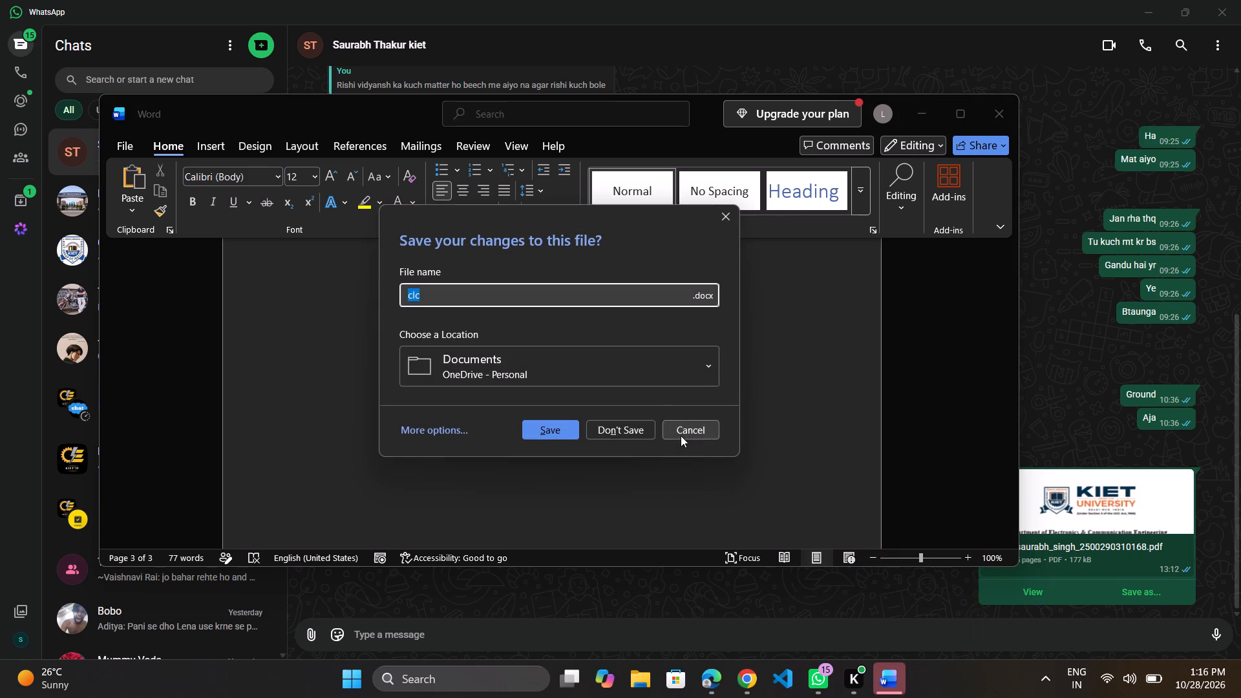
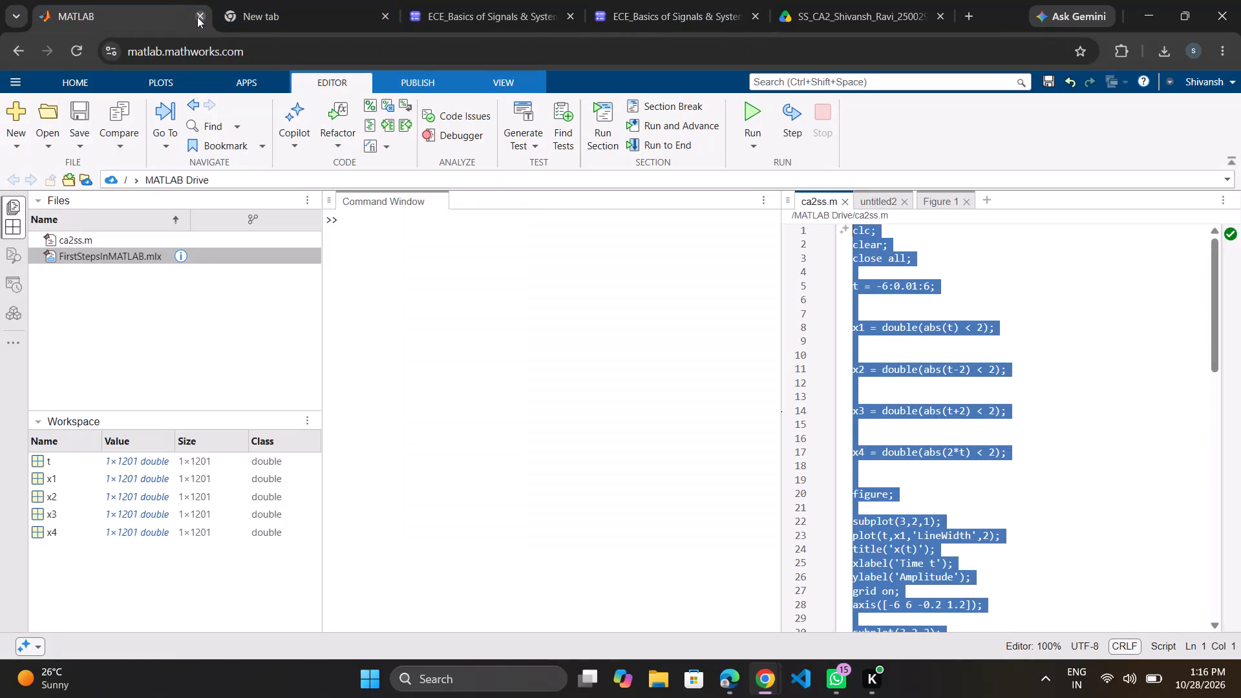
Close the MATLAB, new tab, both CA-2 assessment form and uploaded SS_CA2 report PDF tabs in the current Chrome window.
left_click(197, 17)
left_click(697, 183)
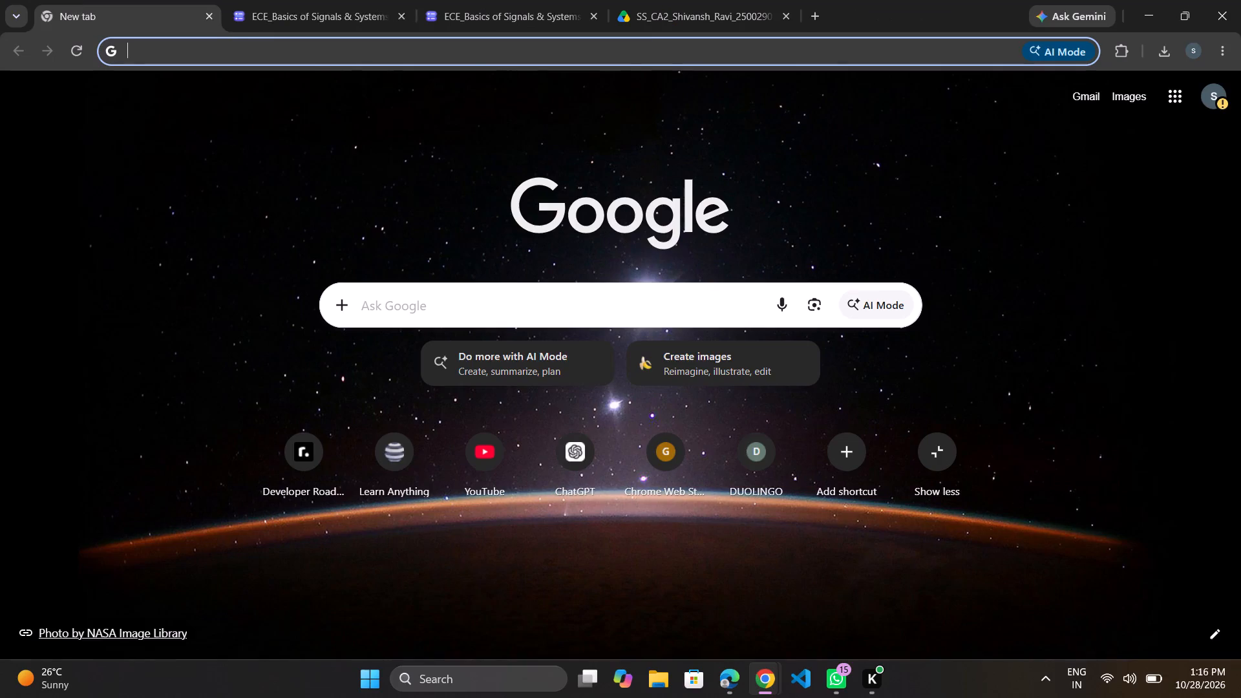
left_click(207, 14)
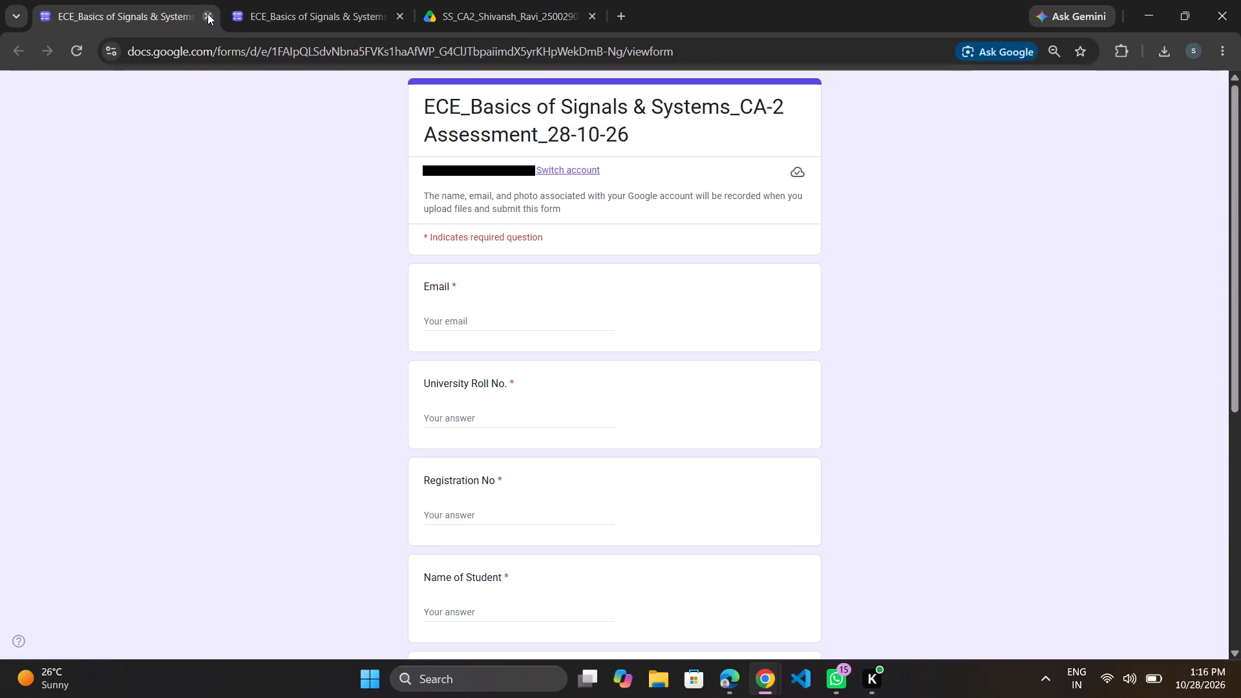
left_click(206, 15)
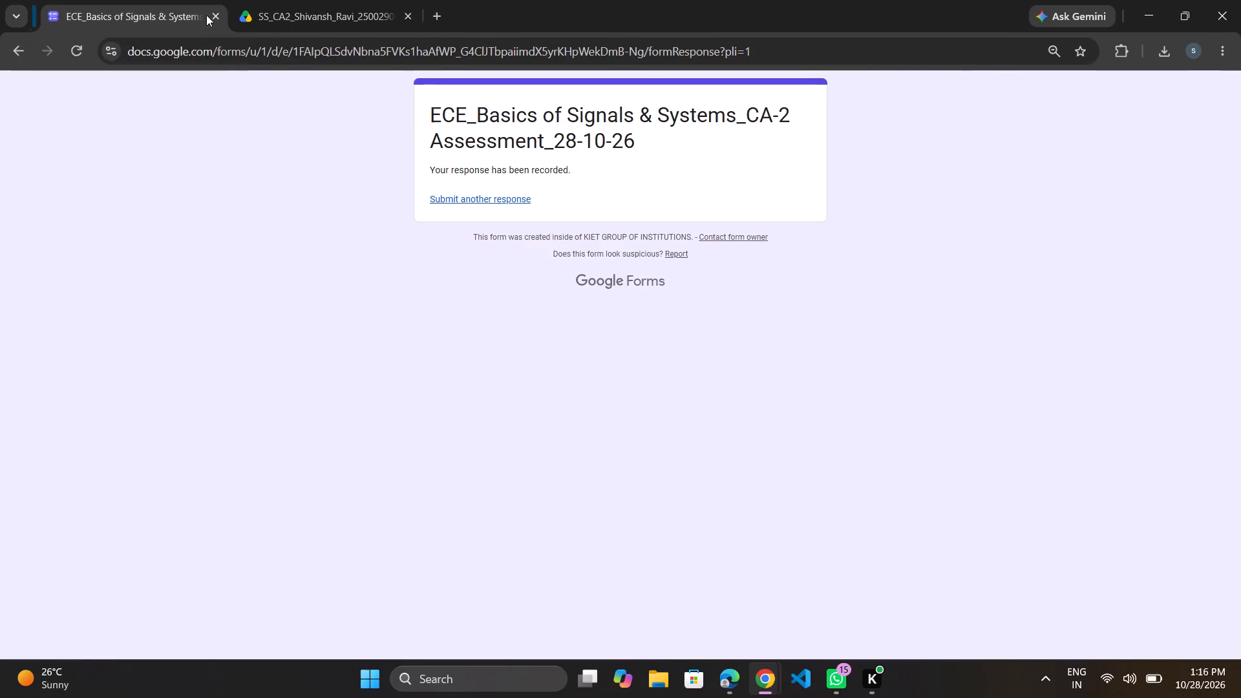
left_click(206, 15)
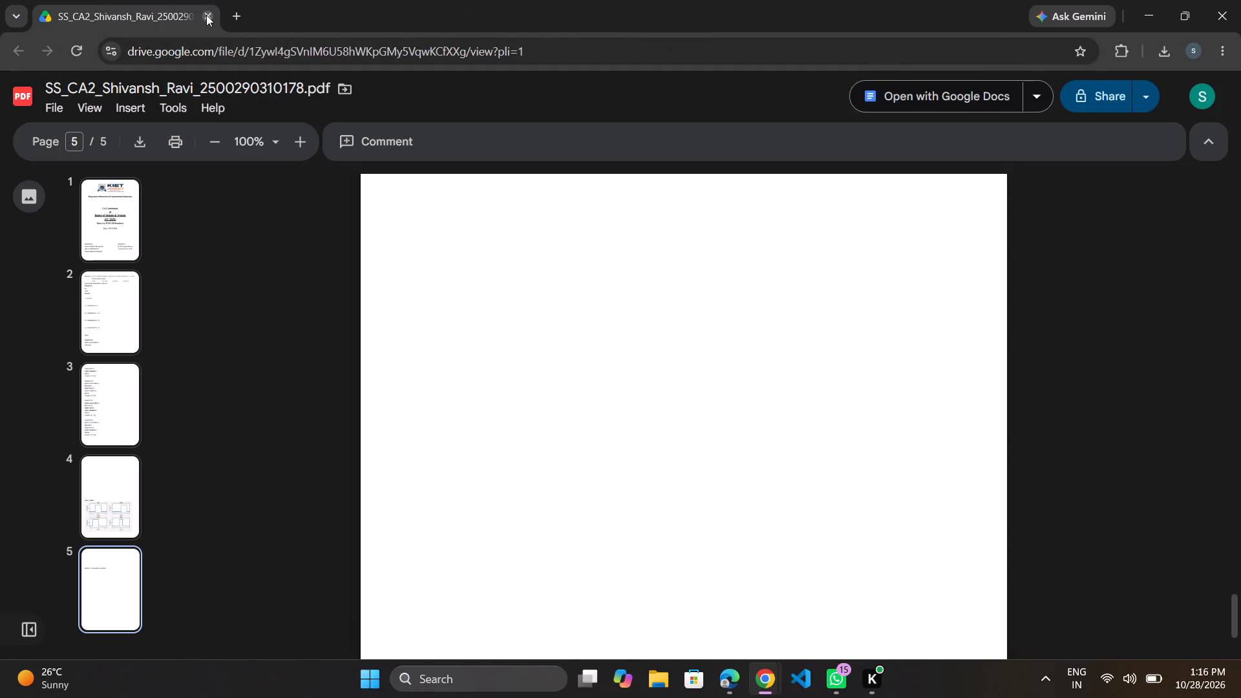
left_click(206, 15)
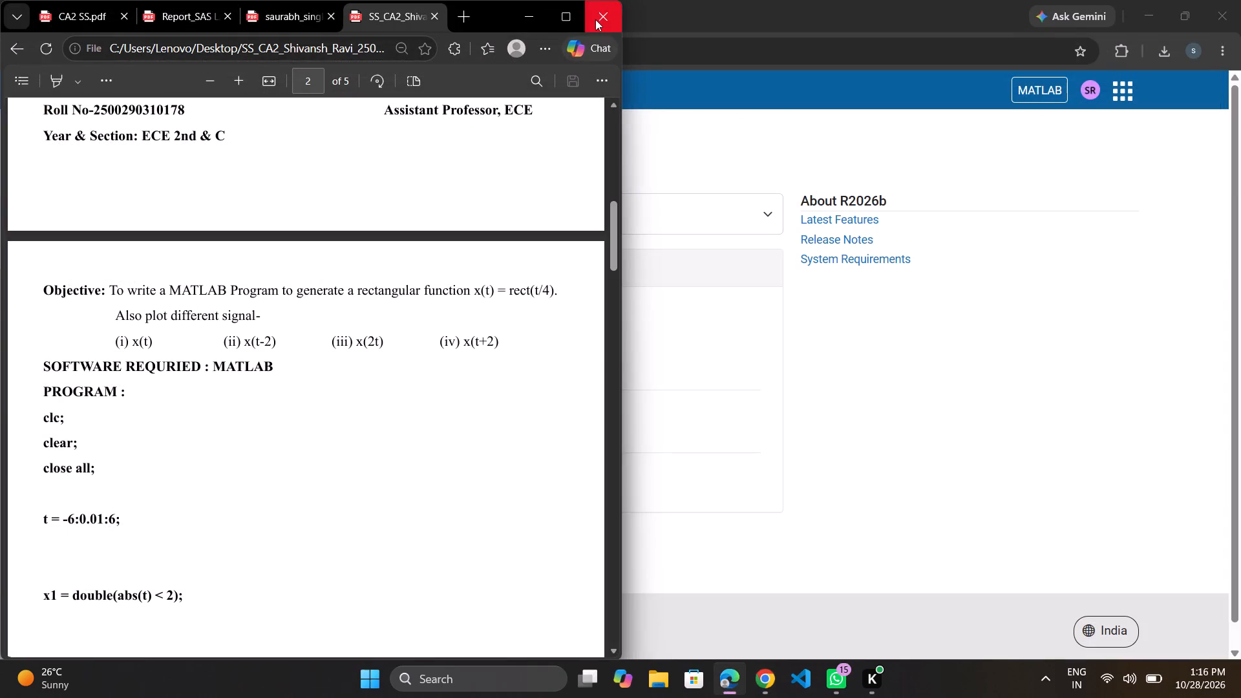
Close the Microsoft Edge window holding the CA-2 report and the other PDFs.
left_click(595, 19)
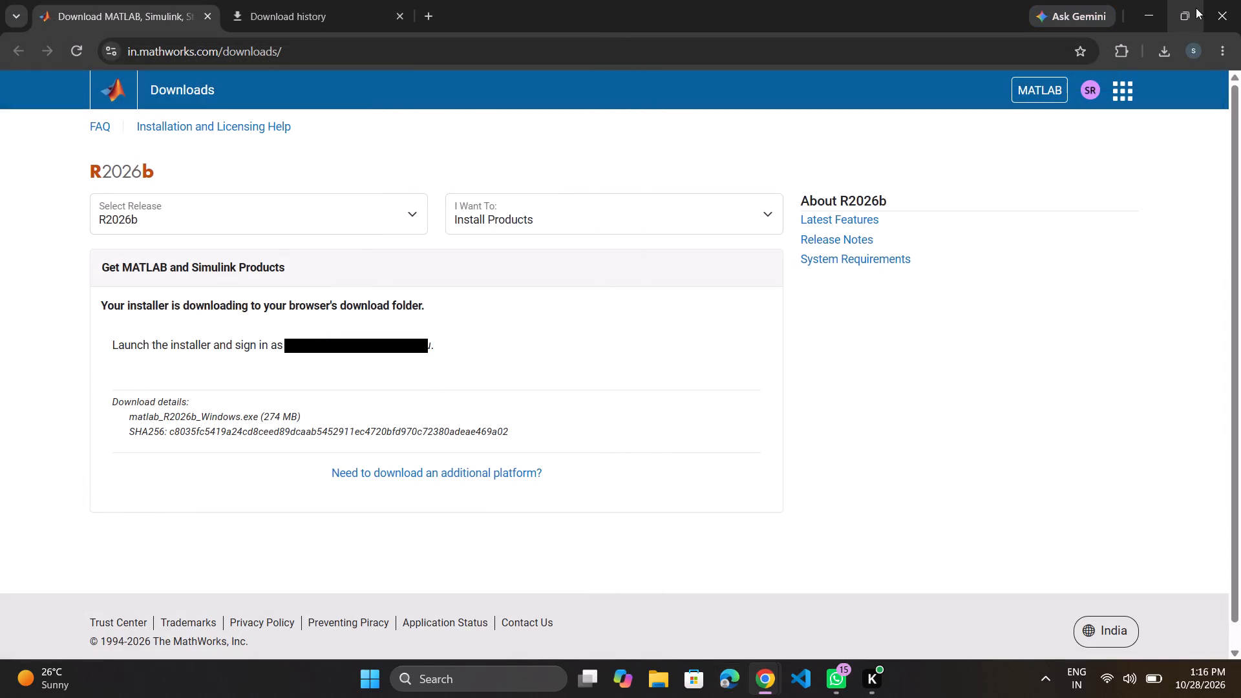